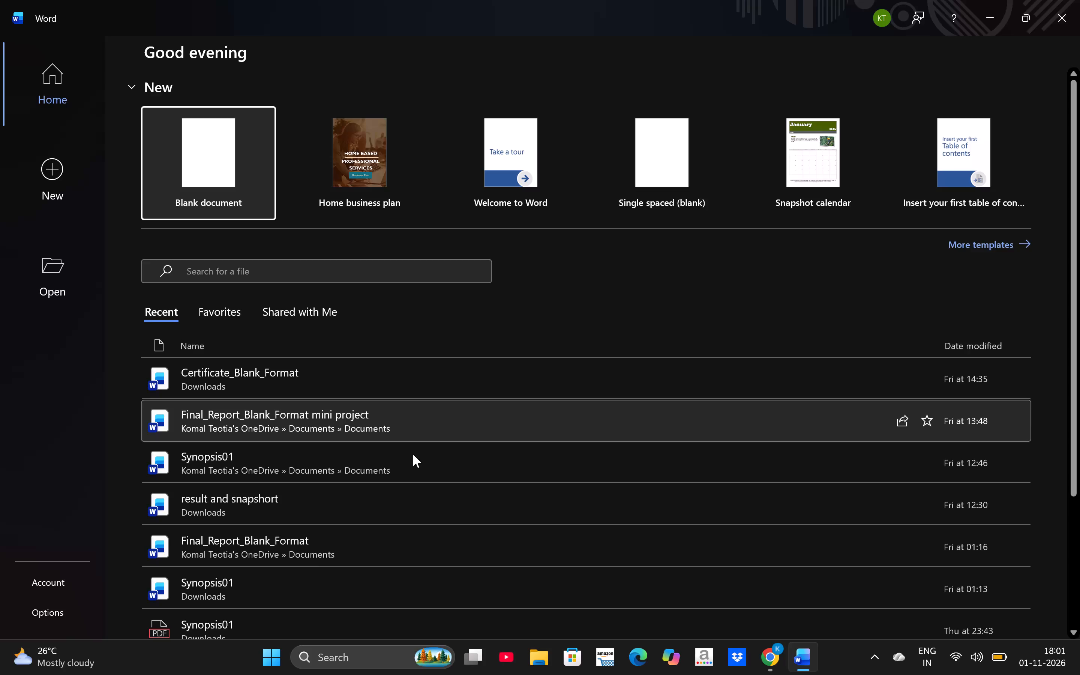
Look through the recent, favorite and shared document lists, ending on the recent documents.
{"action": "scroll", "coordinate": [320, 563], "scroll_direction": "down", "scroll_amount": 1}
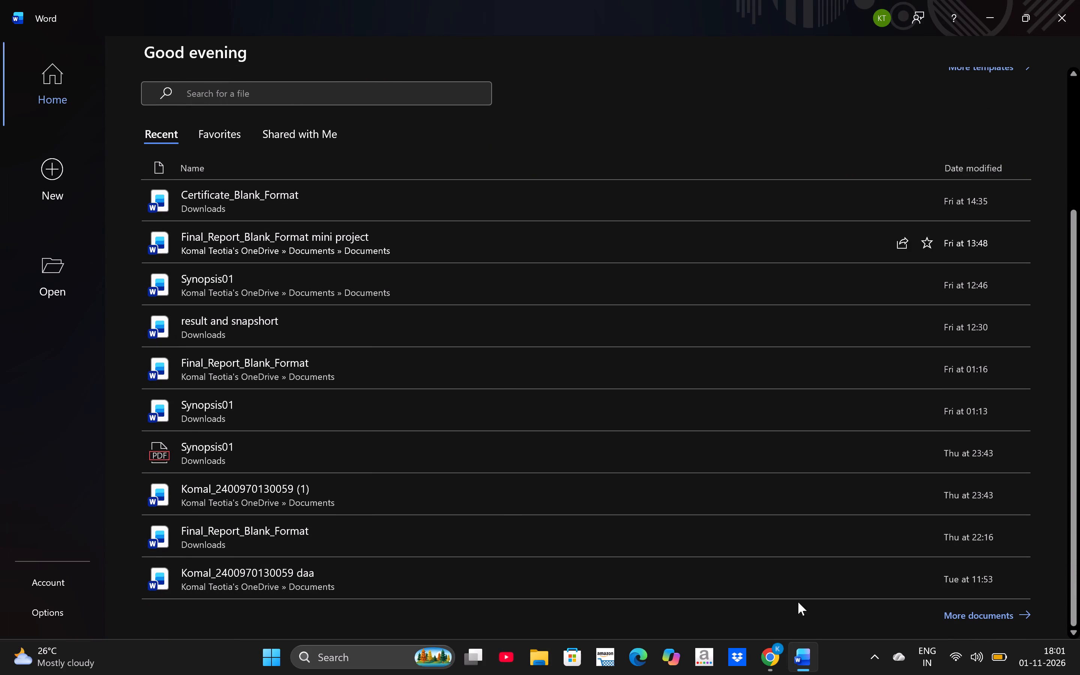
{"action": "left_click", "coordinate": [222, 134]}
{"action": "left_click", "coordinate": [302, 301]}
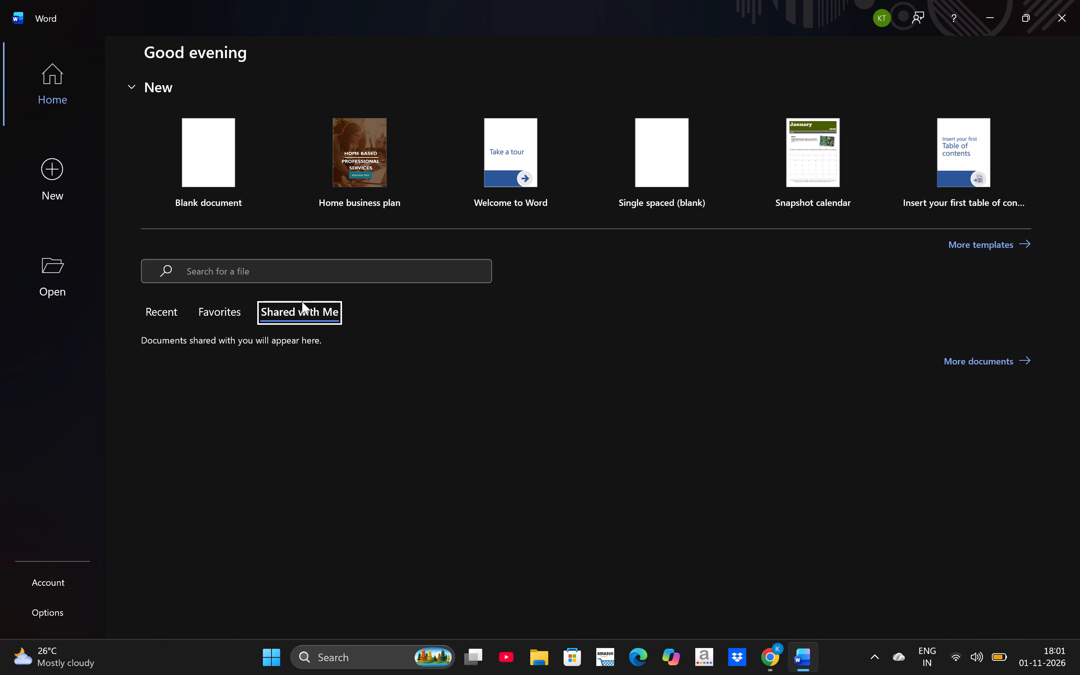
{"action": "left_click", "coordinate": [163, 315]}
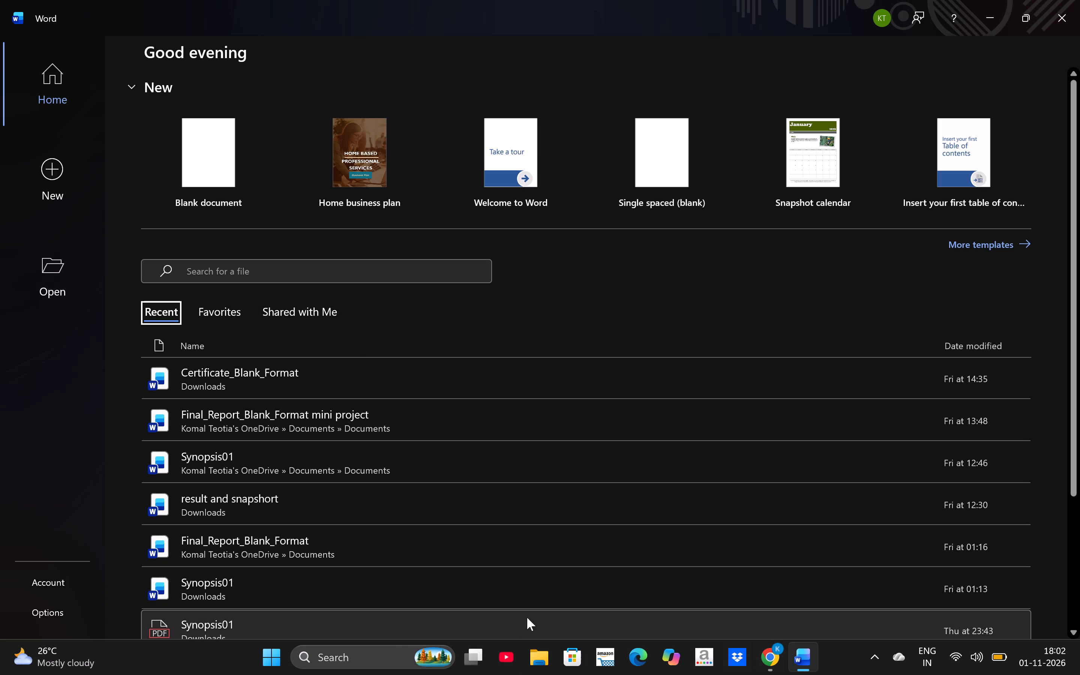
Switch from the start page to Windows search.
{"action": "left_click", "coordinate": [424, 659]}
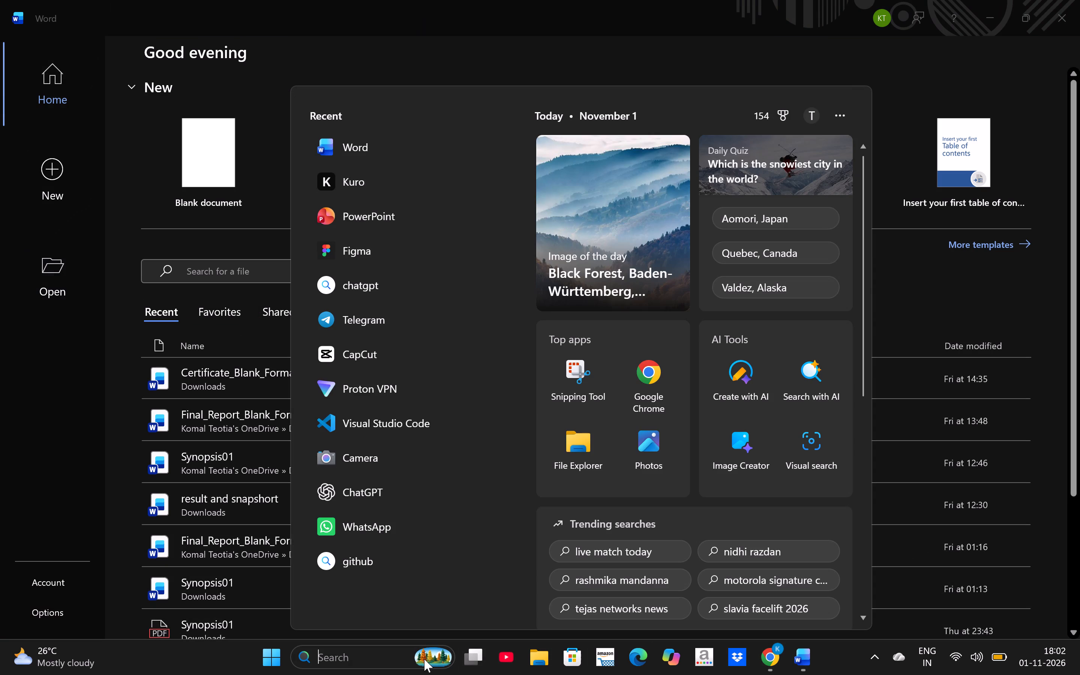
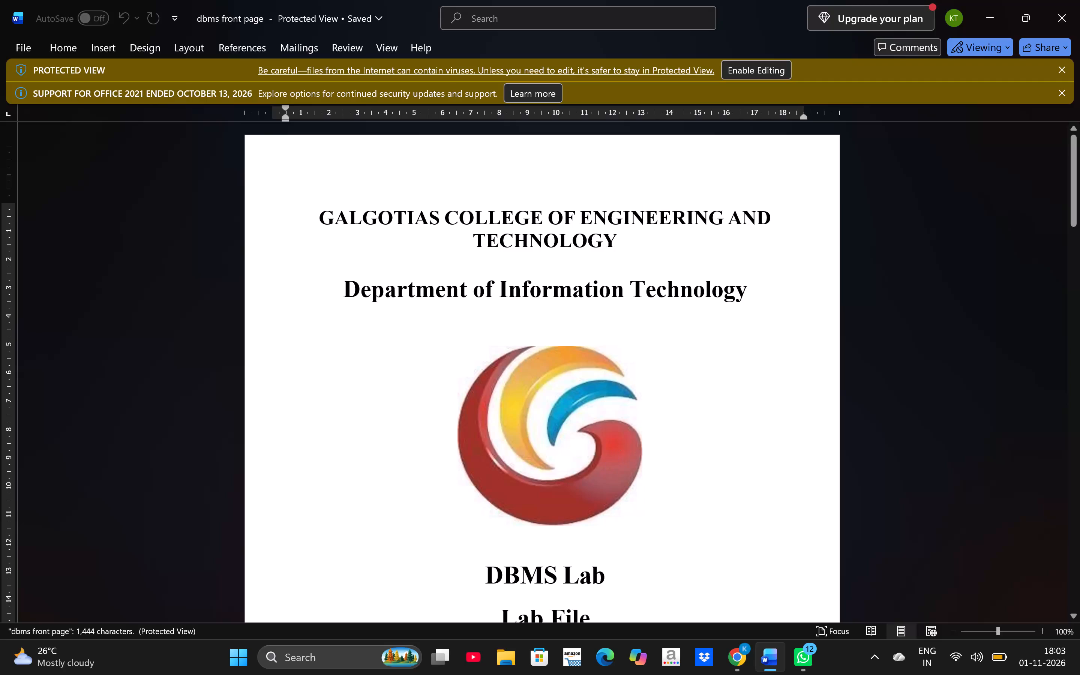
Take the dbms front page document out of Protected View by enabling editing.
{"action": "scroll", "coordinate": [695, 419], "scroll_direction": "down", "scroll_amount": 1}
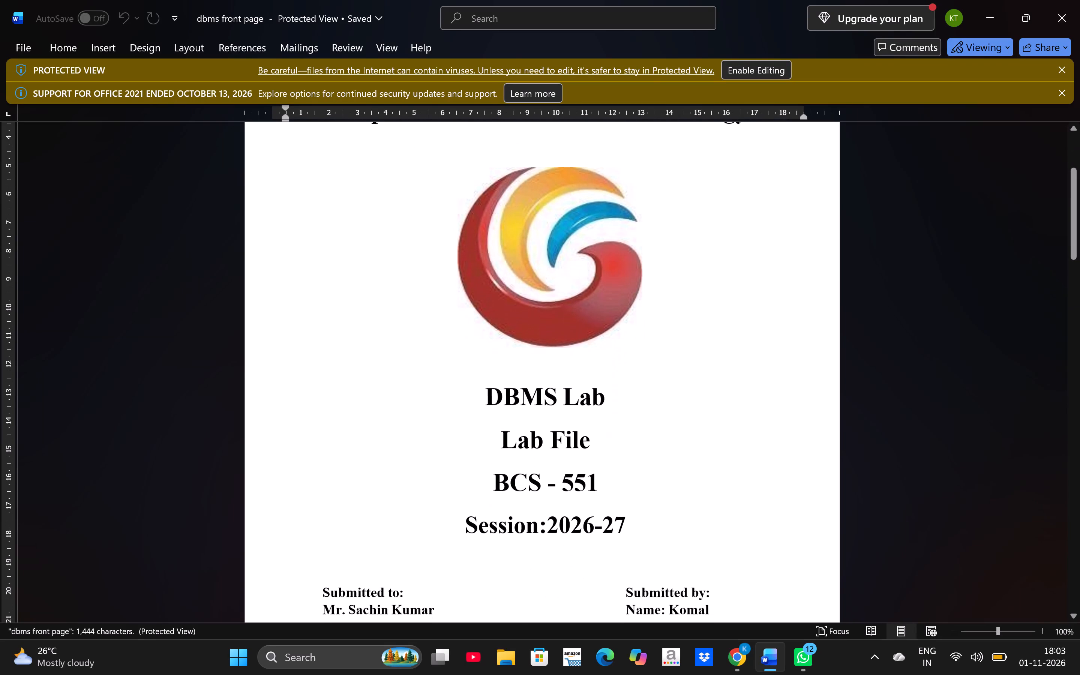
{"action": "left_click", "coordinate": [561, 399]}
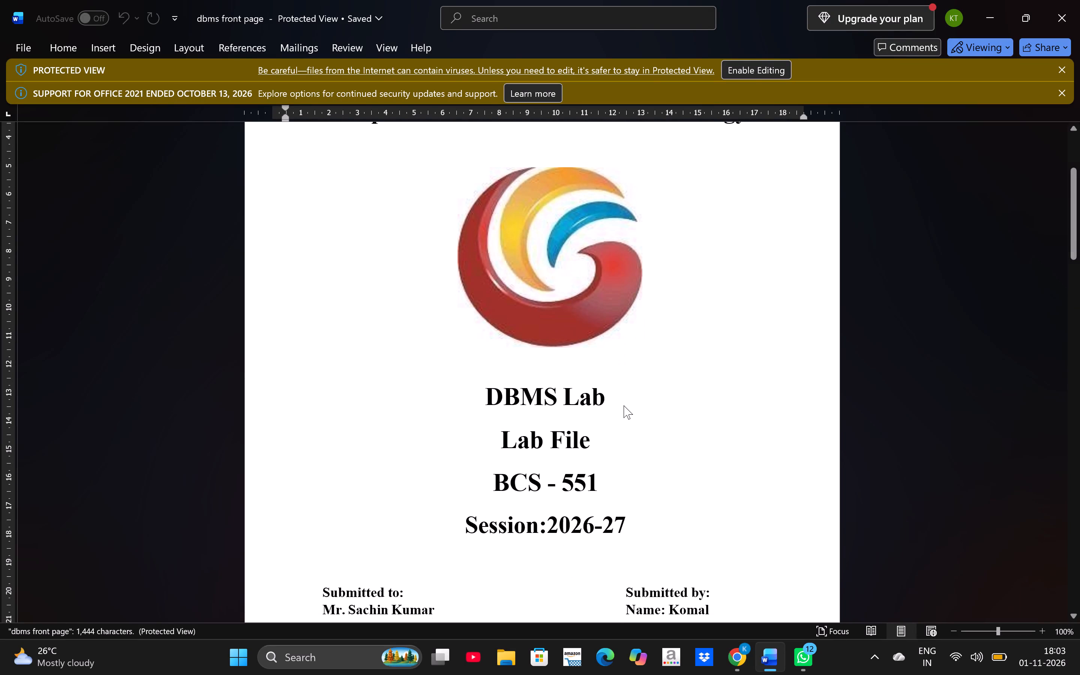
{"action": "left_click", "coordinate": [751, 72]}
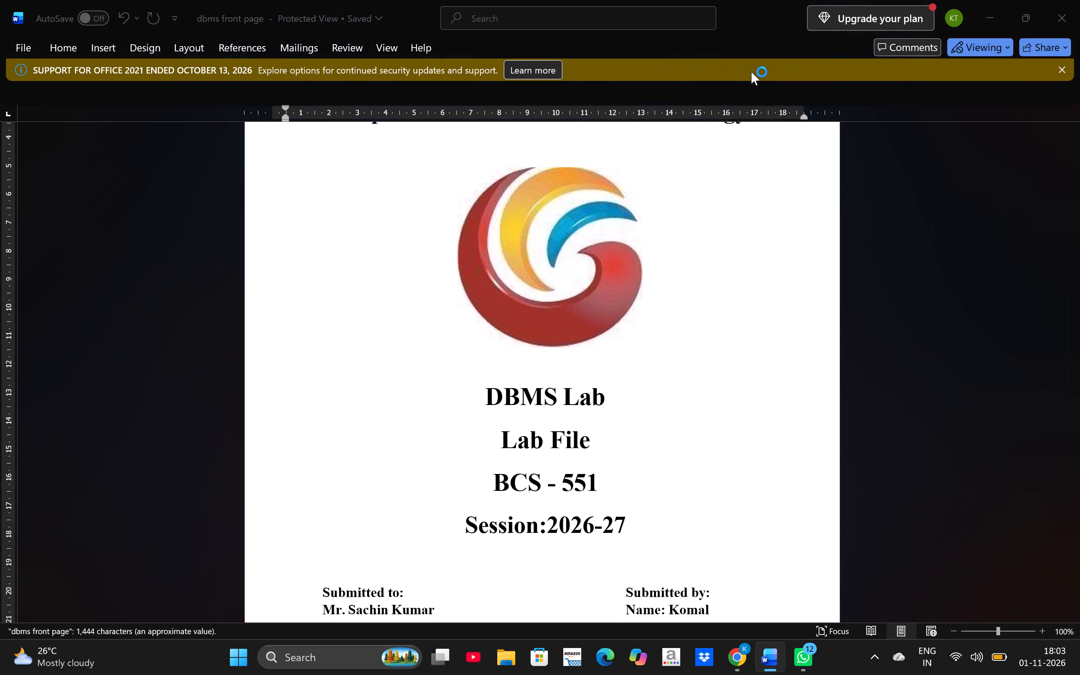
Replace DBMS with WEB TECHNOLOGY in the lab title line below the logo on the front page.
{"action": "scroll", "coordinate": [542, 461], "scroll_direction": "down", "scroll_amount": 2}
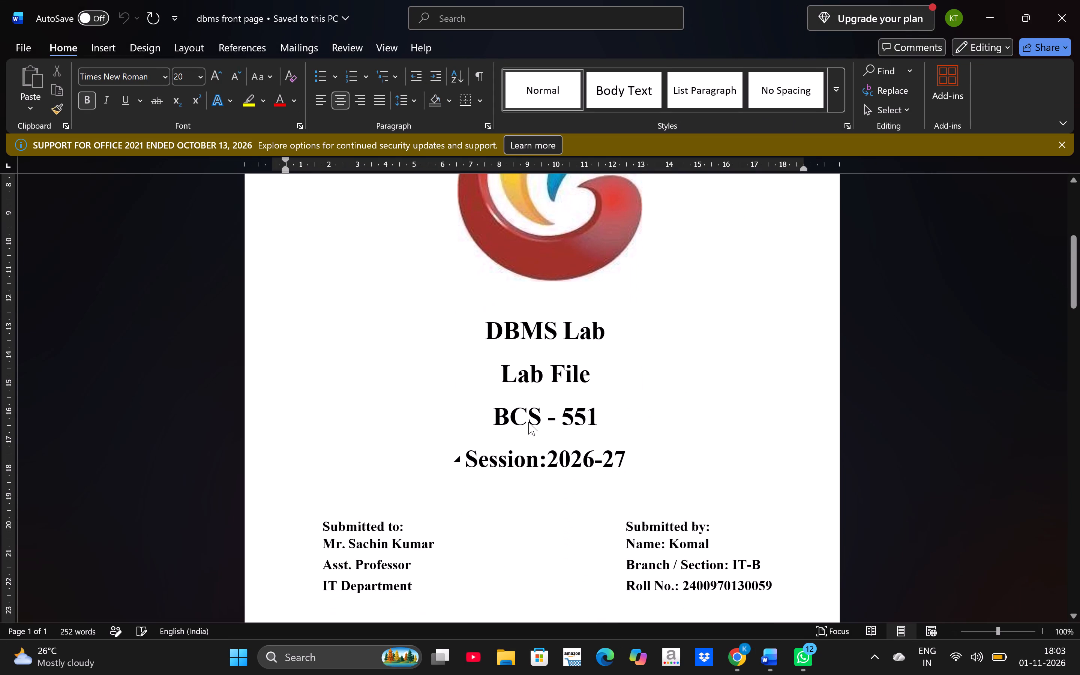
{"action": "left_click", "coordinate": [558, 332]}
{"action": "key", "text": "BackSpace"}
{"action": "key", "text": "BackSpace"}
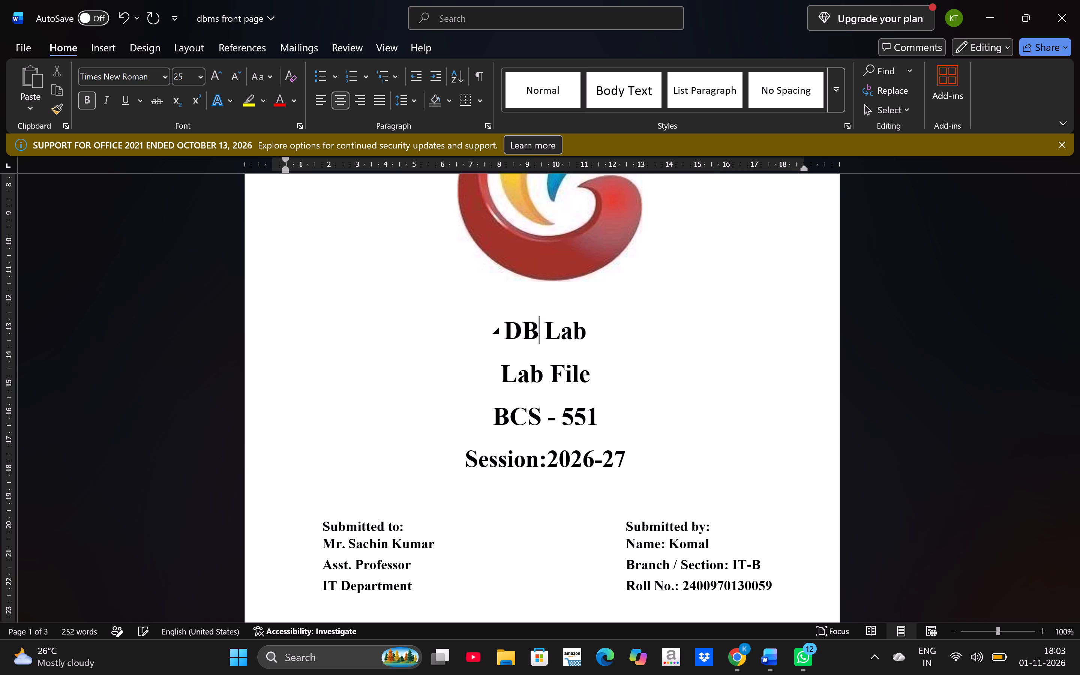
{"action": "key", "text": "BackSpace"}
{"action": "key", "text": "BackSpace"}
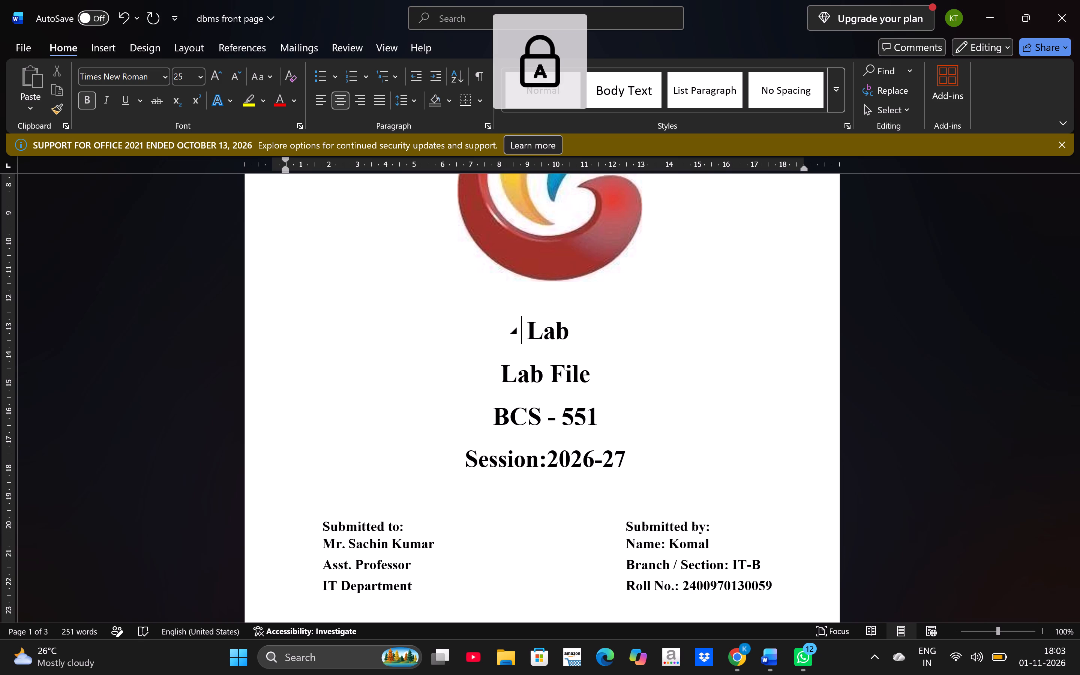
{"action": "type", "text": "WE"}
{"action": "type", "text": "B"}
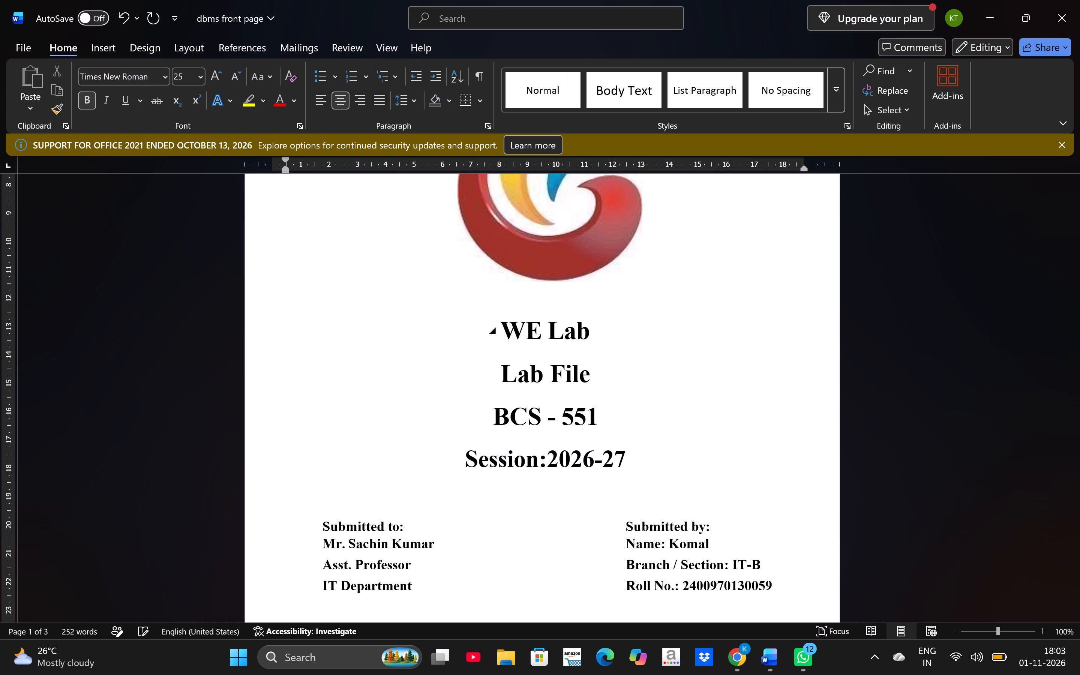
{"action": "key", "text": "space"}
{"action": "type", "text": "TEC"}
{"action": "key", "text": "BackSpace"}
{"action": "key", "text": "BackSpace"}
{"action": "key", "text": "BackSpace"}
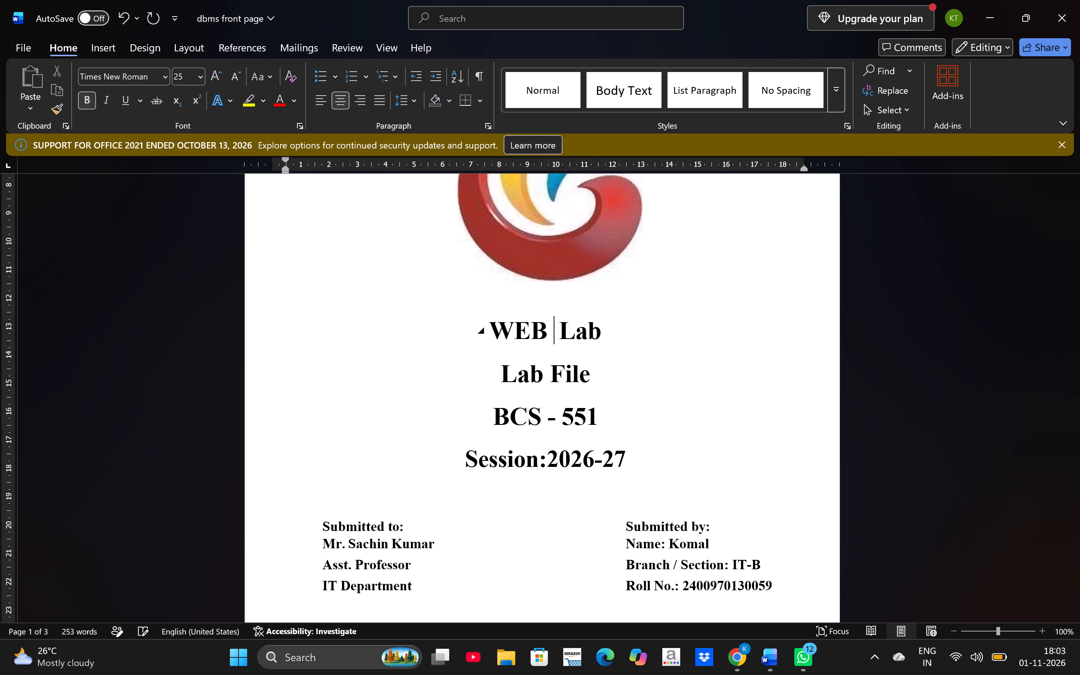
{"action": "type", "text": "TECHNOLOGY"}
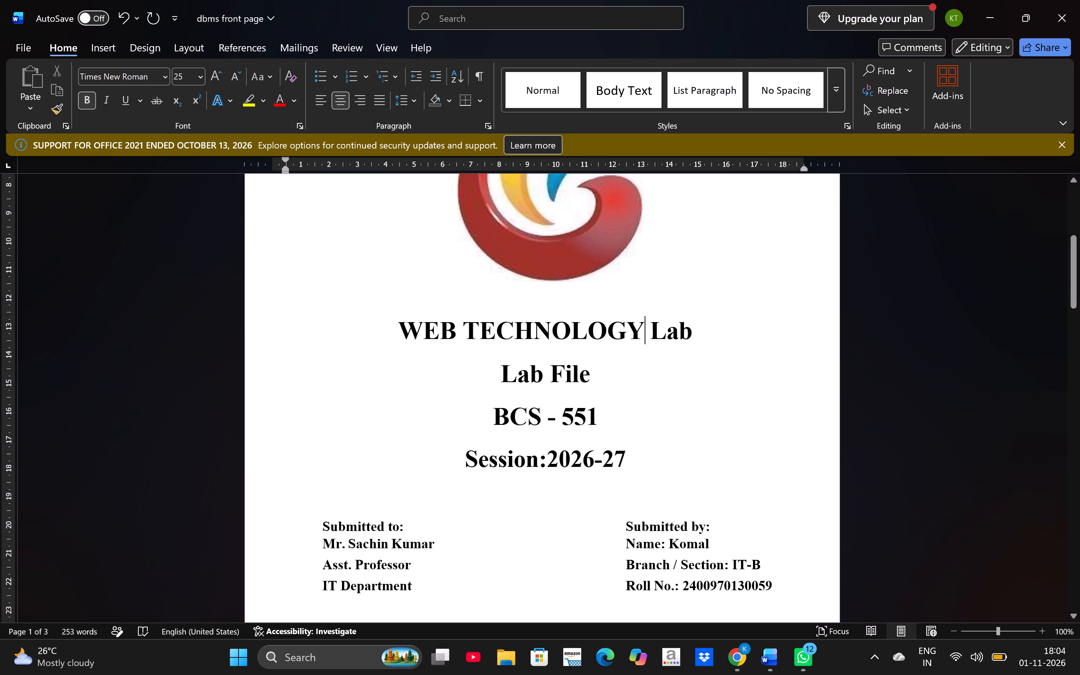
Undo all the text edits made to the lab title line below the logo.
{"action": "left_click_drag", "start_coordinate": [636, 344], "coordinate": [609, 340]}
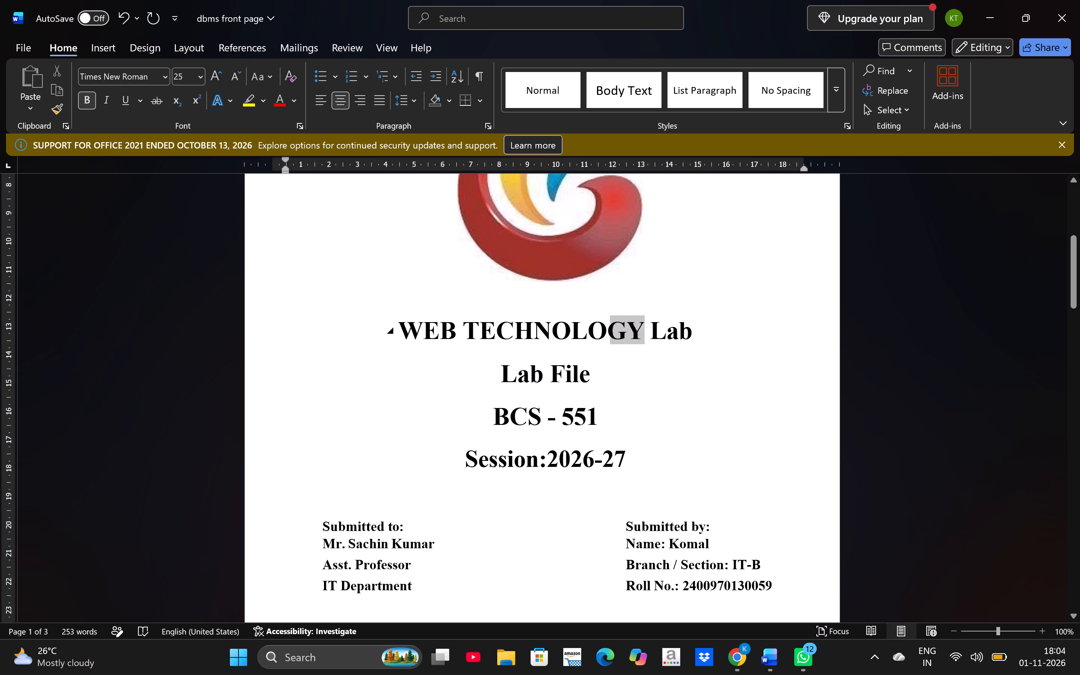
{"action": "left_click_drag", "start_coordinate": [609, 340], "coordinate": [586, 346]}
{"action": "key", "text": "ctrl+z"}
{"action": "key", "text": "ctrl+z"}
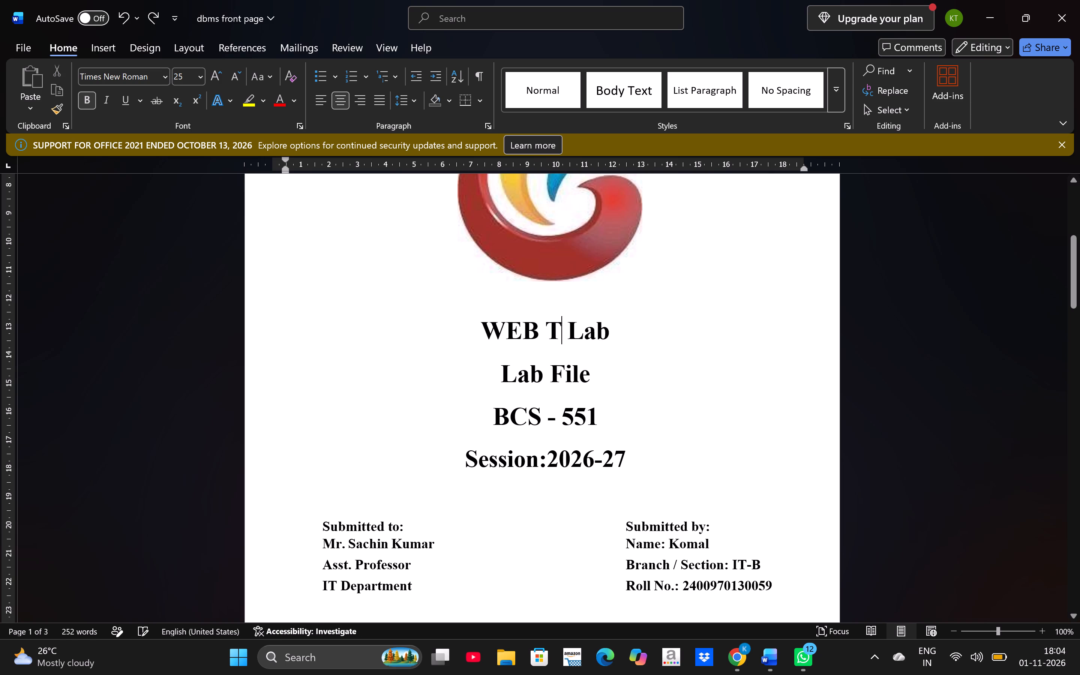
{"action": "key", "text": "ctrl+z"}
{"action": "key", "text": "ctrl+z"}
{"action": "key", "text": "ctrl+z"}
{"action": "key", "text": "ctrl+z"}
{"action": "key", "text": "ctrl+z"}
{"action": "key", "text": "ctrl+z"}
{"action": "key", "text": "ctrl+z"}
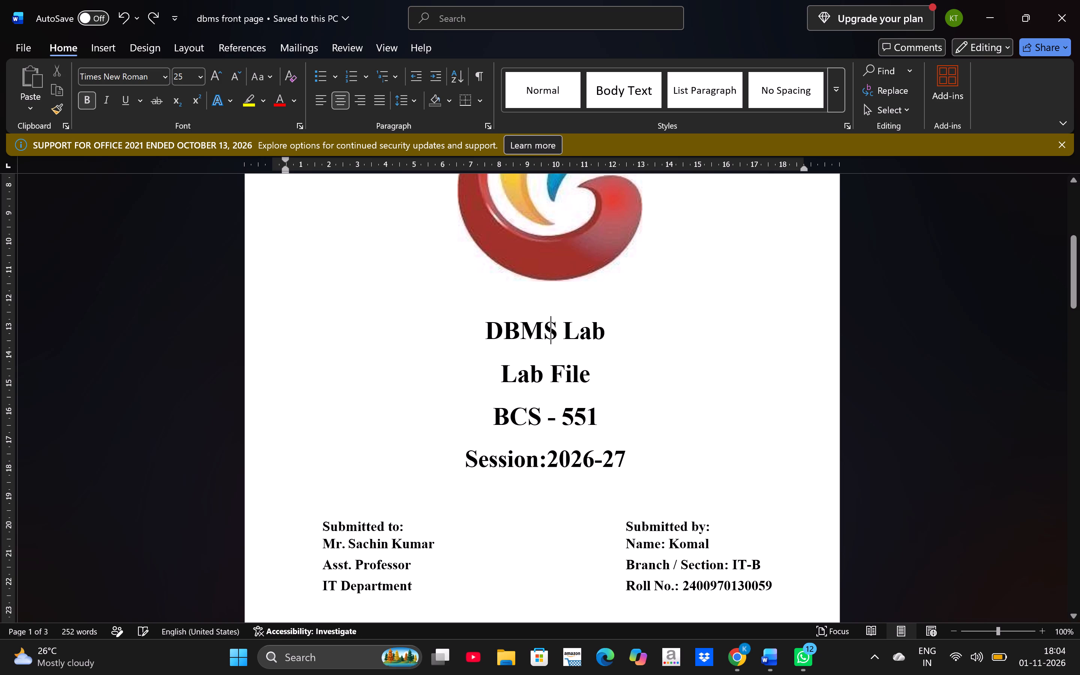
Redo all the undone text edits in the title line below the logo, restoring WEB TECHNOLOGY in place of DBMS.
{"action": "key", "text": "ctrl+z"}
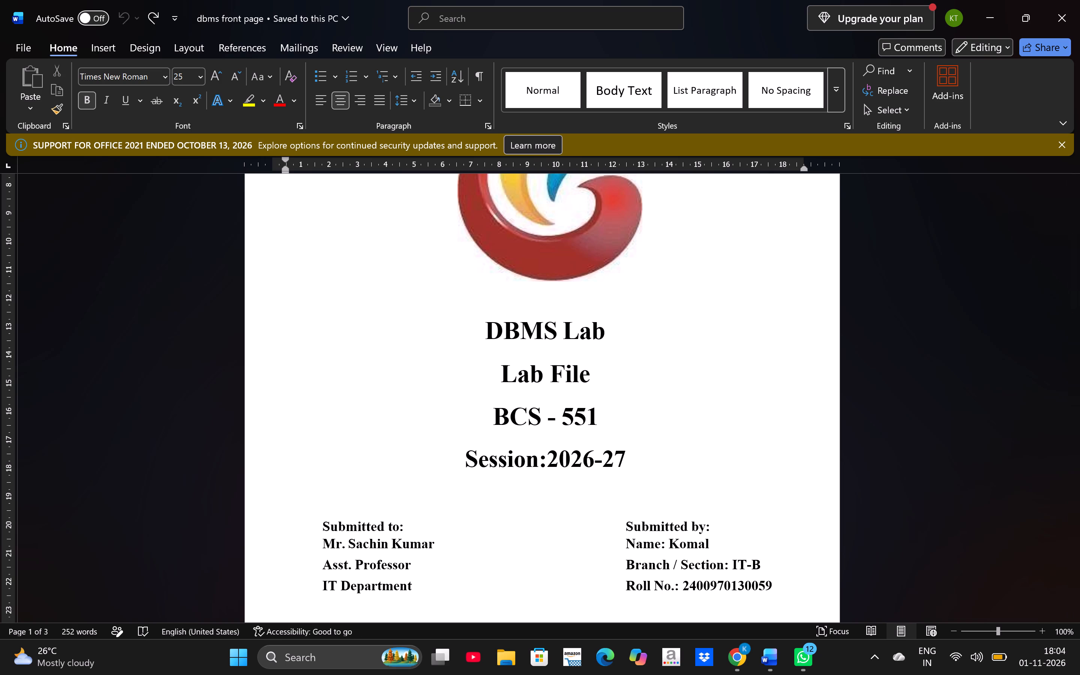
{"action": "key", "text": "ctrl+y"}
{"action": "key", "text": "ctrl+y"}
{"action": "key", "text": "ctrl+y"}
{"action": "key", "text": "ctrl+y"}
{"action": "key", "text": "ctrl+y"}
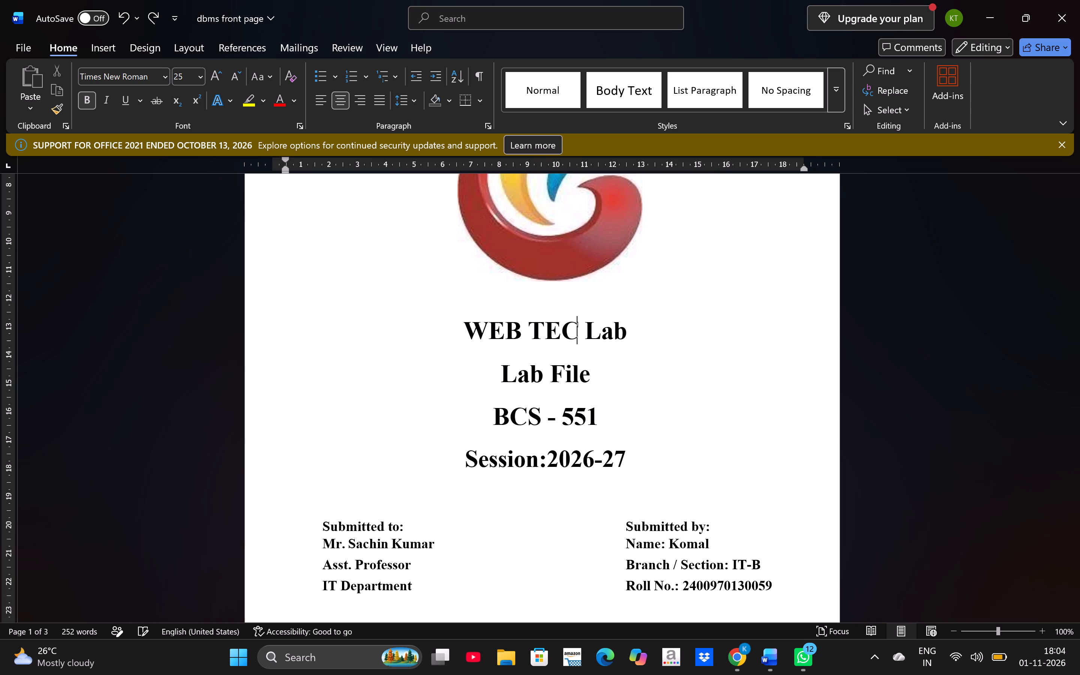
{"action": "key", "text": "ctrl+y"}
{"action": "key", "text": "ctrl+y"}
{"action": "key", "text": "ctrl+y"}
{"action": "key", "text": "ctrl+y"}
{"action": "key", "text": "ctrl+y"}
{"action": "key", "text": "ctrl+y"}
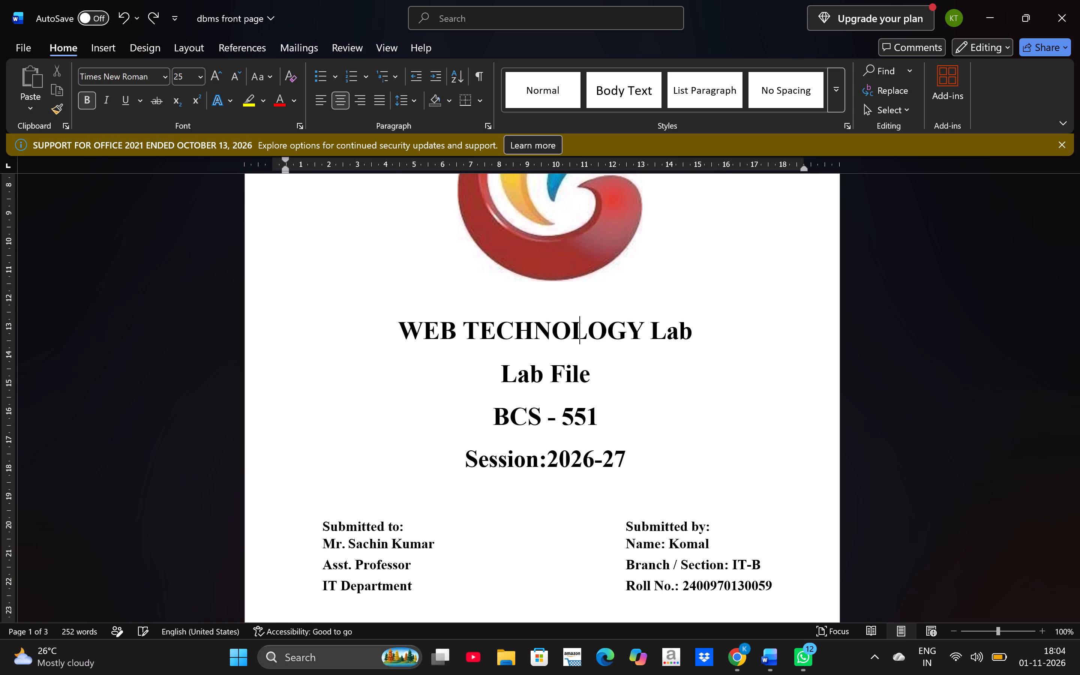
{"action": "key", "text": "ctrl+y"}
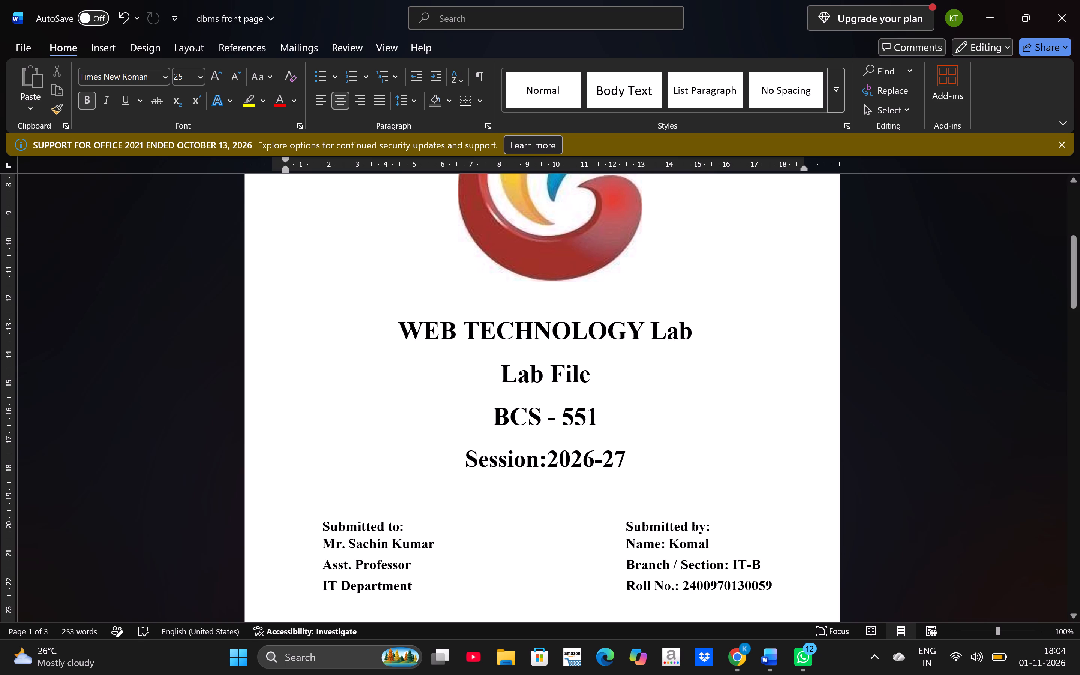
Change the word Lab to capitals, LAB, at the end of the WEB TECHNOLOGY title line.
{"action": "scroll", "coordinate": [588, 470], "scroll_direction": "down", "scroll_amount": 1}
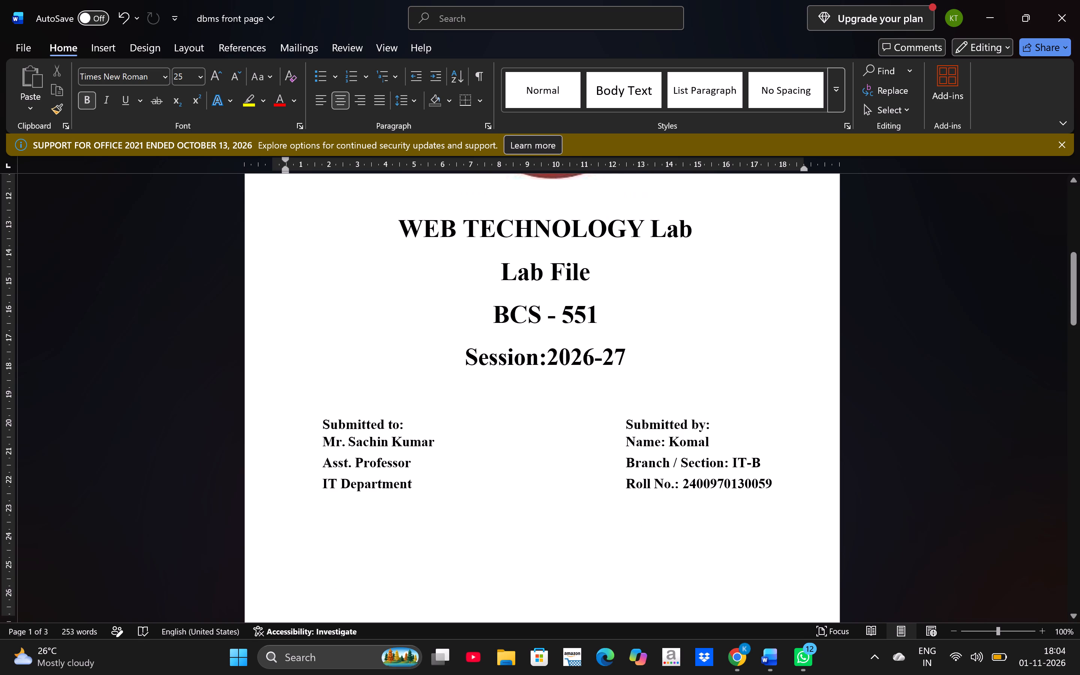
{"action": "scroll", "coordinate": [588, 470], "scroll_direction": "up", "scroll_amount": 1}
{"action": "left_click", "coordinate": [697, 289]}
{"action": "key", "text": "BackSpace"}
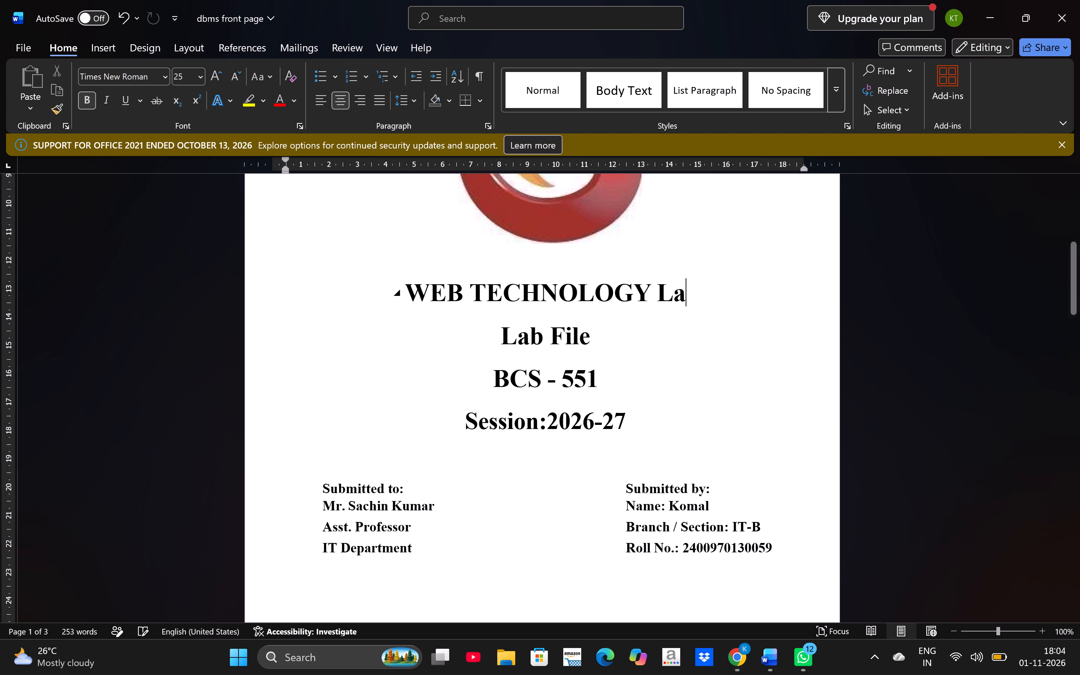
{"action": "key", "text": "BackSpace"}
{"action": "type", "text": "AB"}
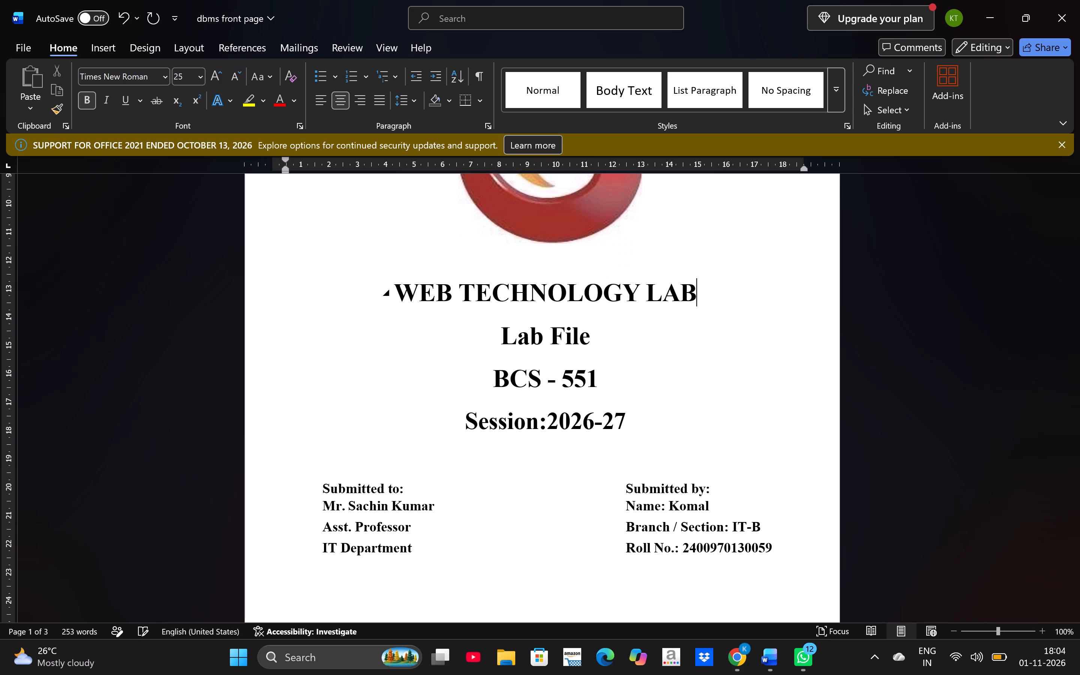
Select the teacher's name after "Mr." in the Submitted to block of the front page.
{"action": "scroll", "coordinate": [522, 498], "scroll_direction": "down", "scroll_amount": 1}
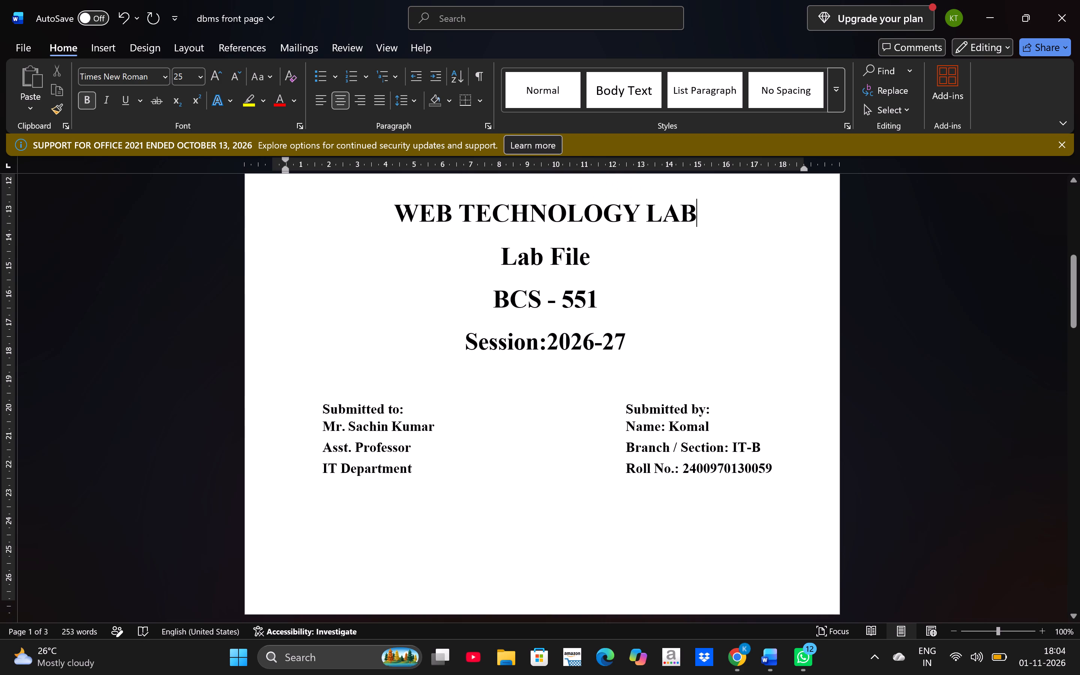
{"action": "left_click", "coordinate": [436, 429]}
{"action": "left_click_drag", "start_coordinate": [436, 429], "coordinate": [432, 429]}
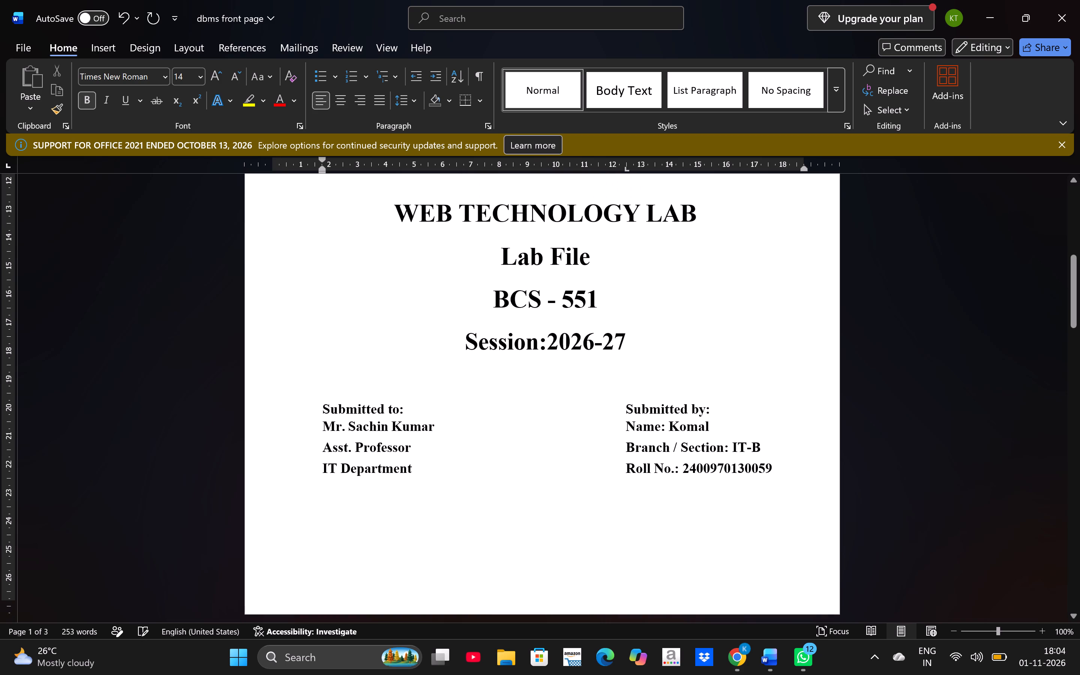
{"action": "left_click_drag", "start_coordinate": [432, 429], "coordinate": [358, 427]}
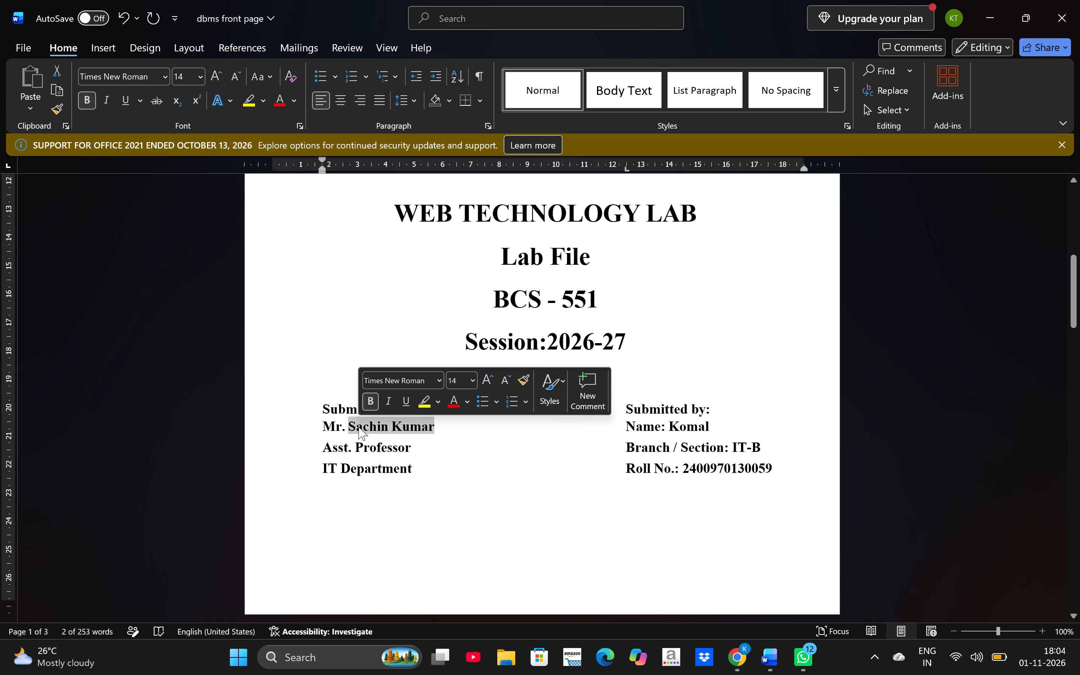
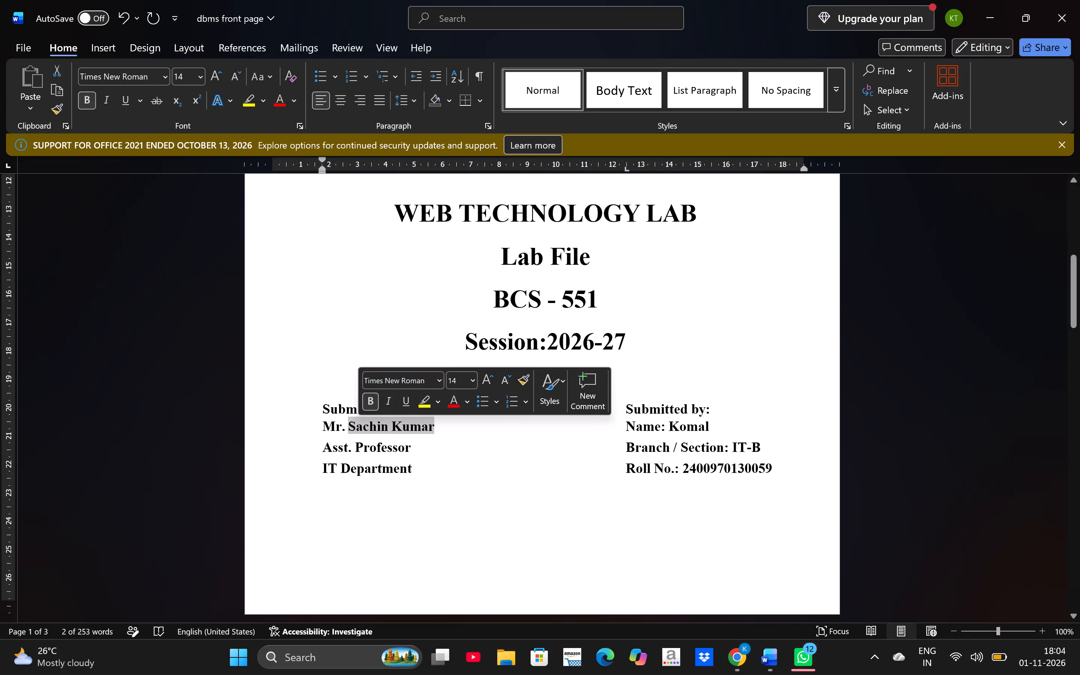
Place the insertion point at the end of the teacher's name under "Submitted to:" for editing.
{"action": "left_click", "coordinate": [439, 433]}
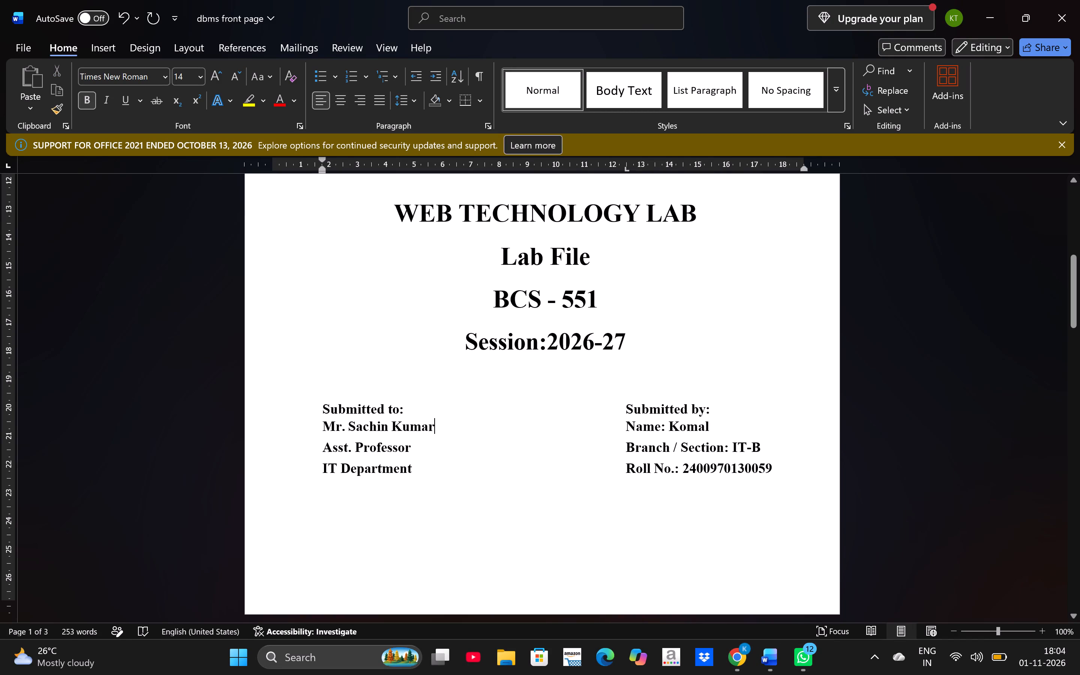
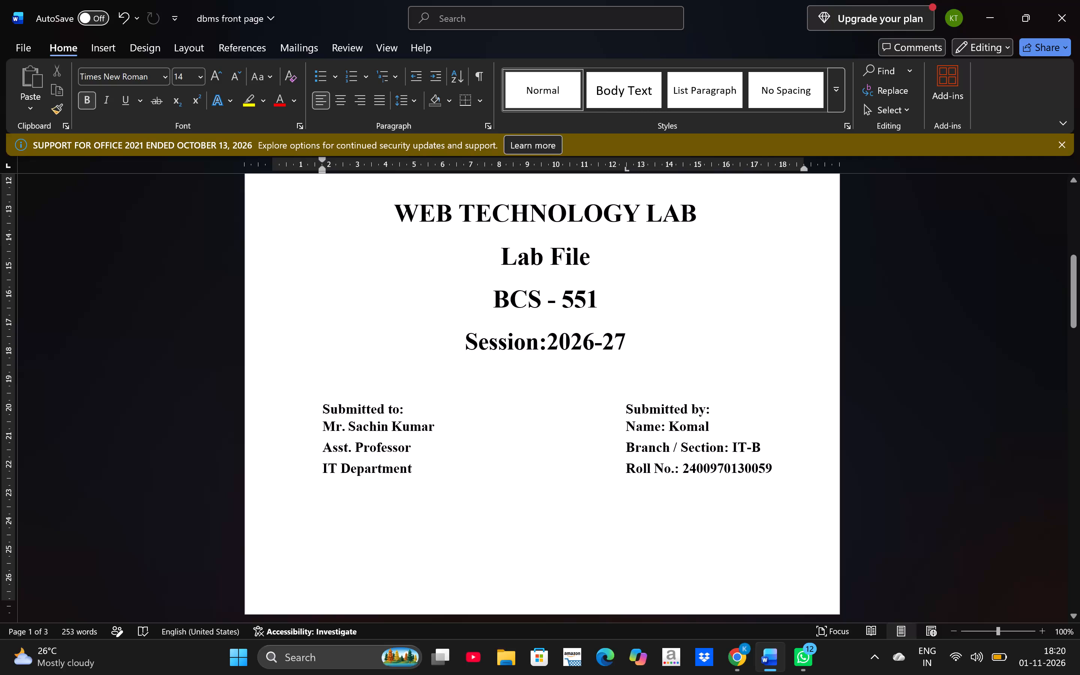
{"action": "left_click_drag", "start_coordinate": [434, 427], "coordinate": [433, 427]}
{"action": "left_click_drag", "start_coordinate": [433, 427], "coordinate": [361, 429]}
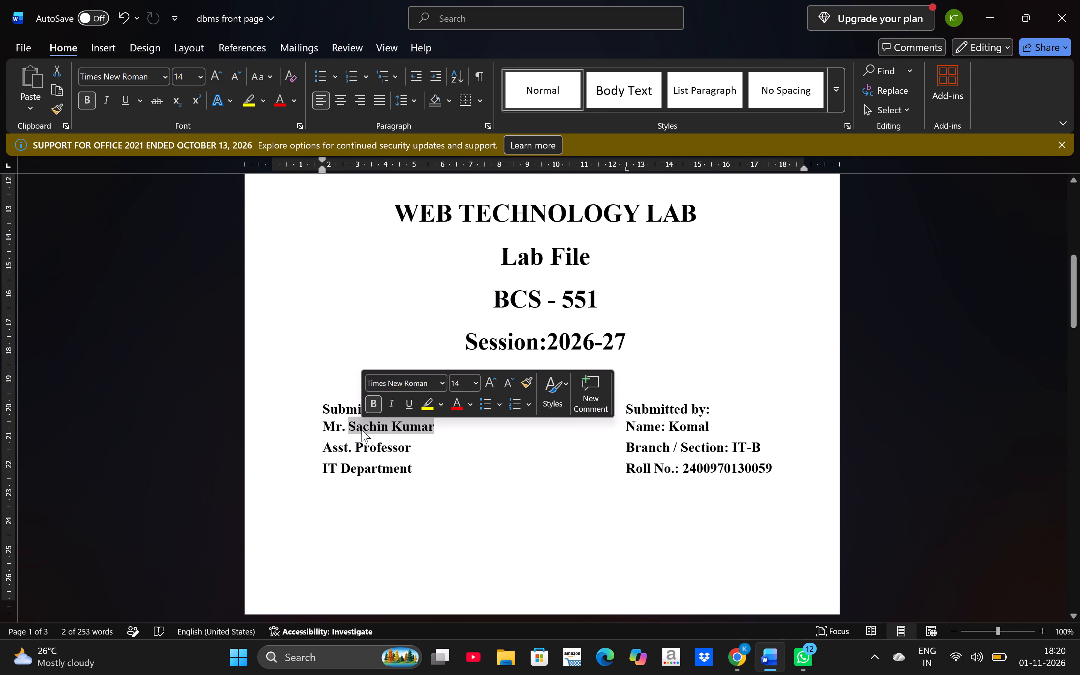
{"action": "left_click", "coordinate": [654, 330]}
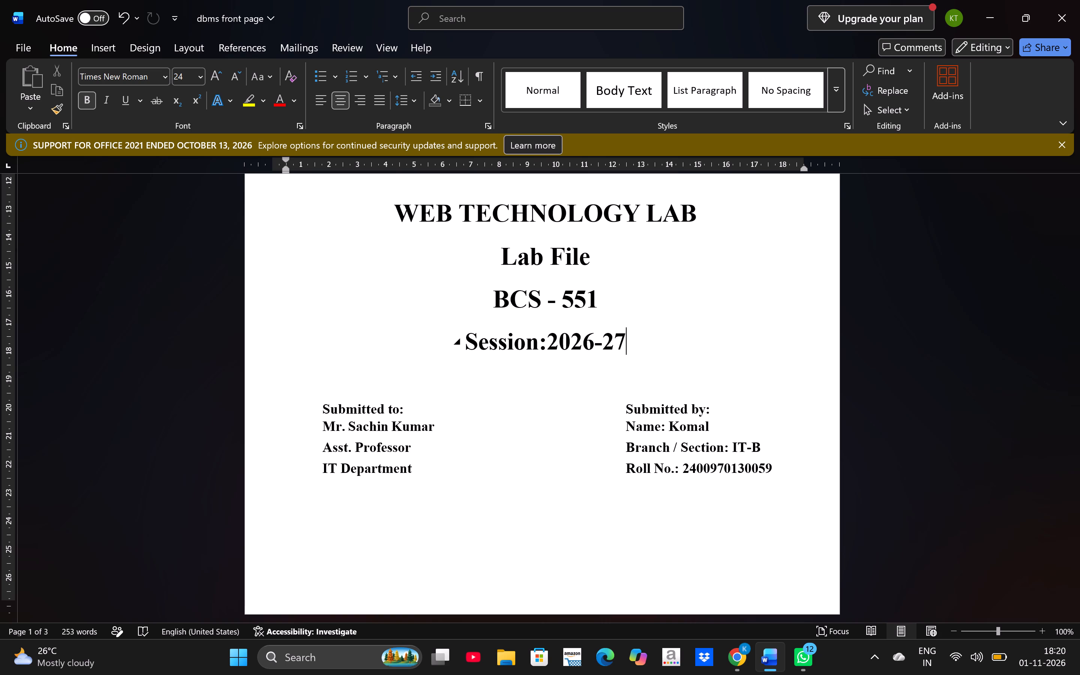
Switch to the Chrome browser window.
{"action": "left_click", "coordinate": [733, 658]}
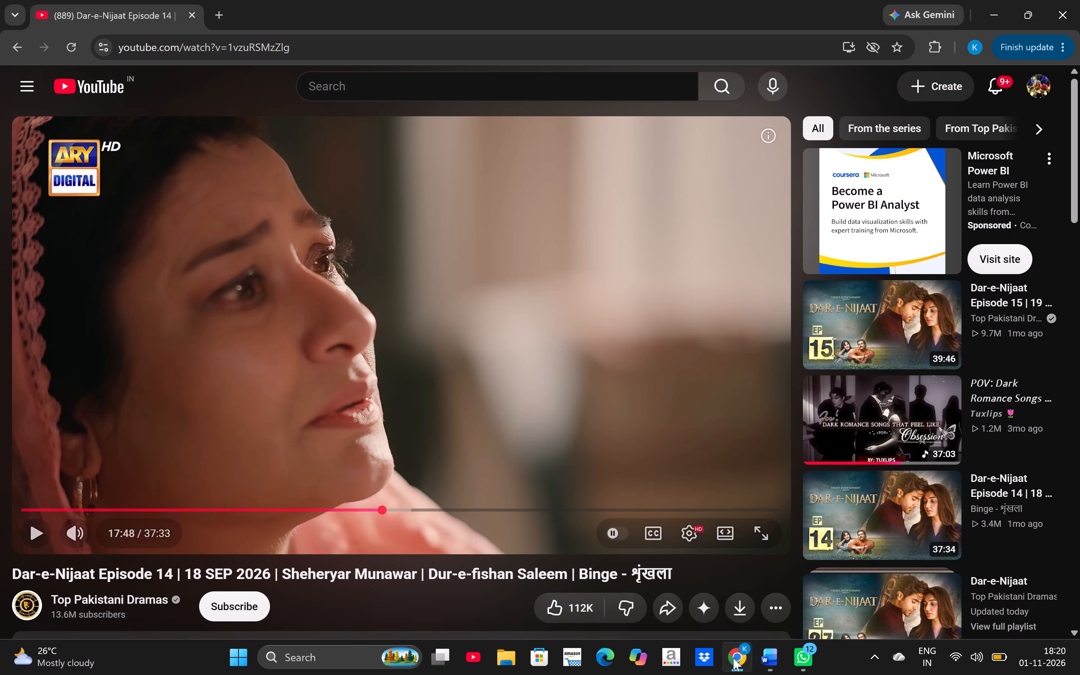
Search the web for LMS in a new browser tab.
{"action": "left_click", "coordinate": [223, 25]}
{"action": "left_click", "coordinate": [220, 16]}
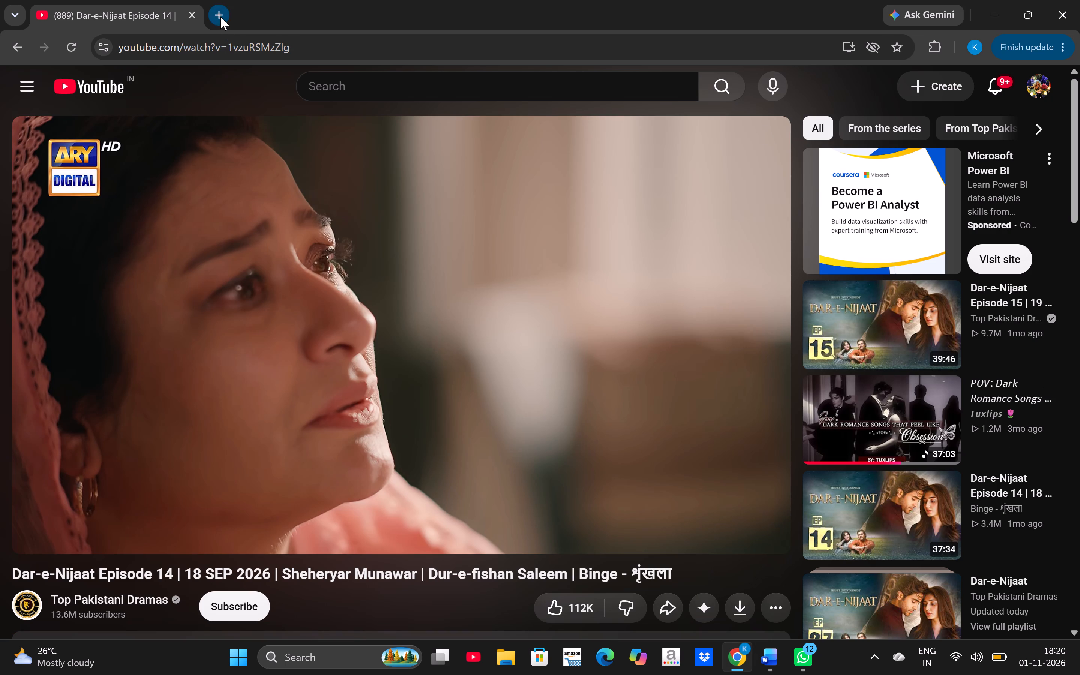
{"action": "type", "text": "LMS"}
{"action": "key", "text": "Return"}
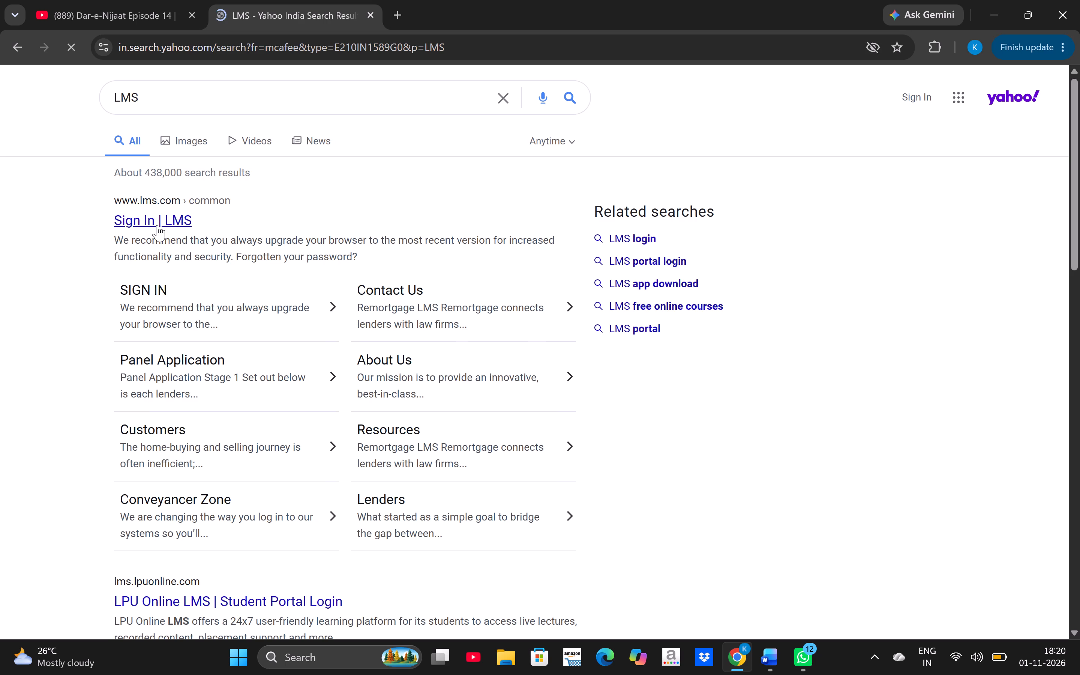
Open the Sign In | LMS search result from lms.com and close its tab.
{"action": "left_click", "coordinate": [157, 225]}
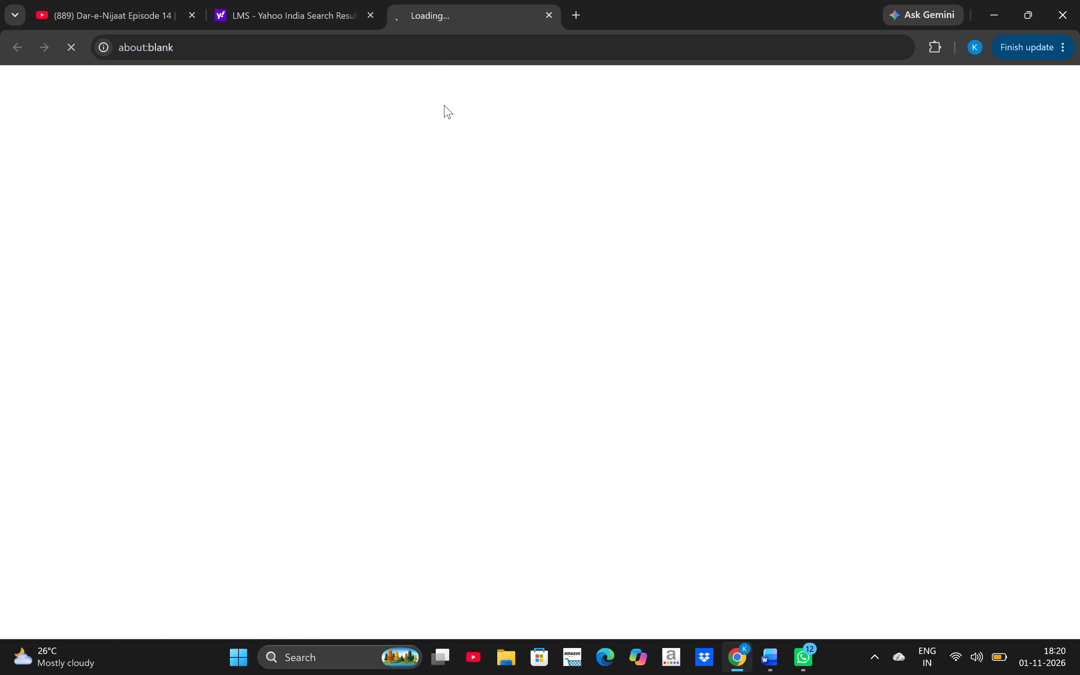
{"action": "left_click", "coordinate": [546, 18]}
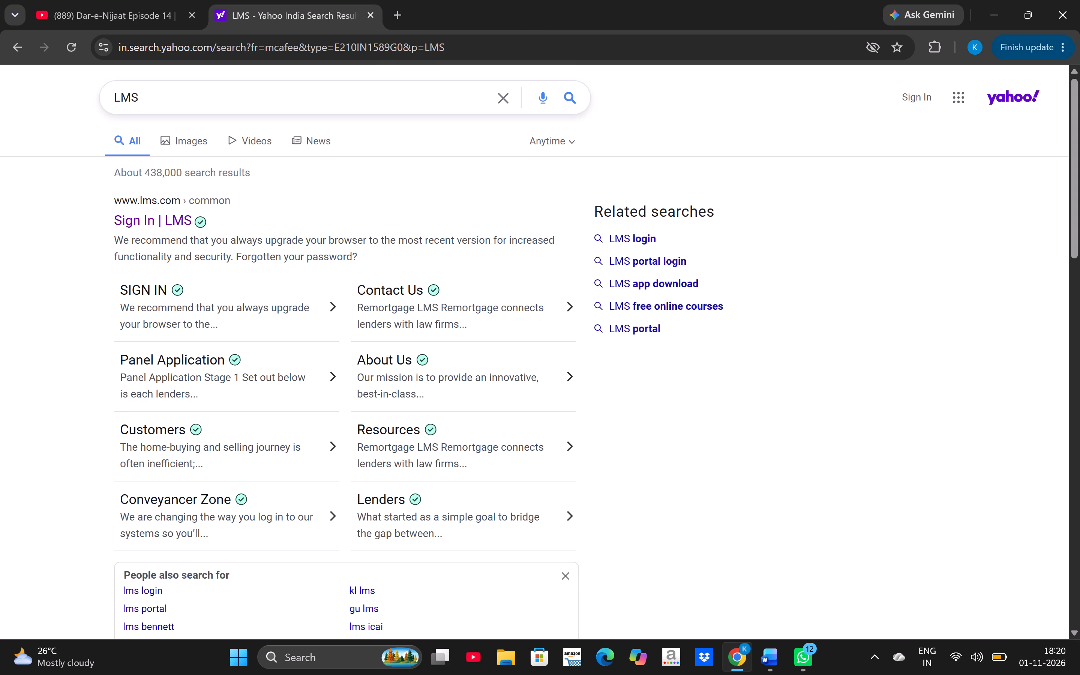
Change the web search to GULMS and open the Home | ActiLearn result from gulms.galgotiasuniversity.org.
{"action": "left_click", "coordinate": [112, 98]}
{"action": "left_click", "coordinate": [112, 98]}
{"action": "type", "text": "GU"}
{"action": "key", "text": "Return"}
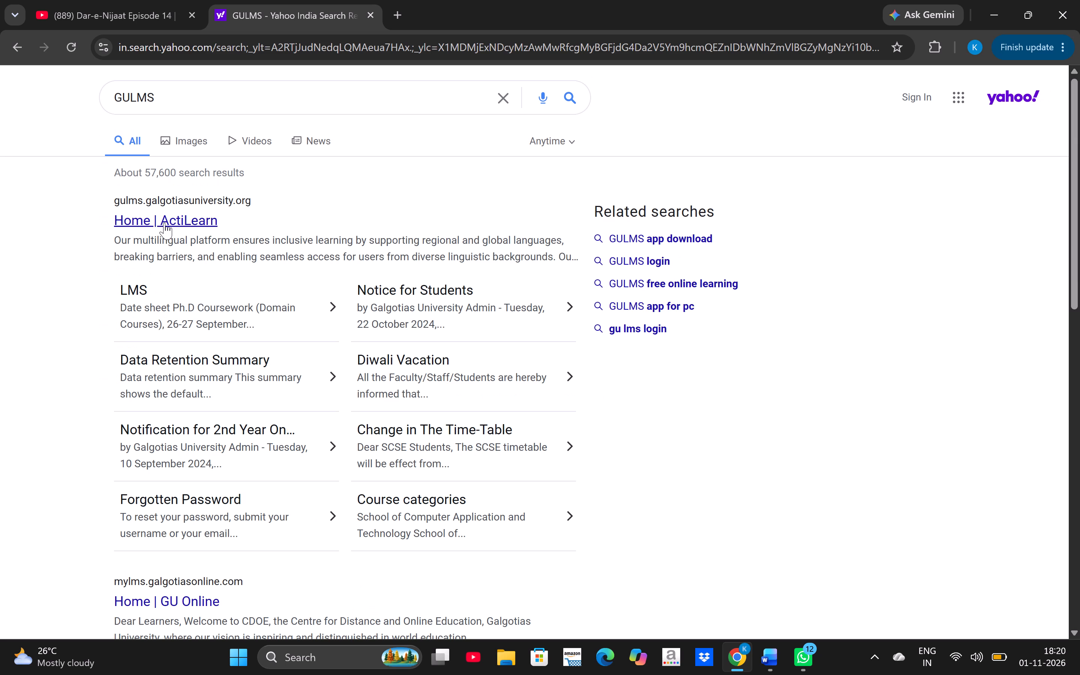
{"action": "left_click", "coordinate": [164, 221]}
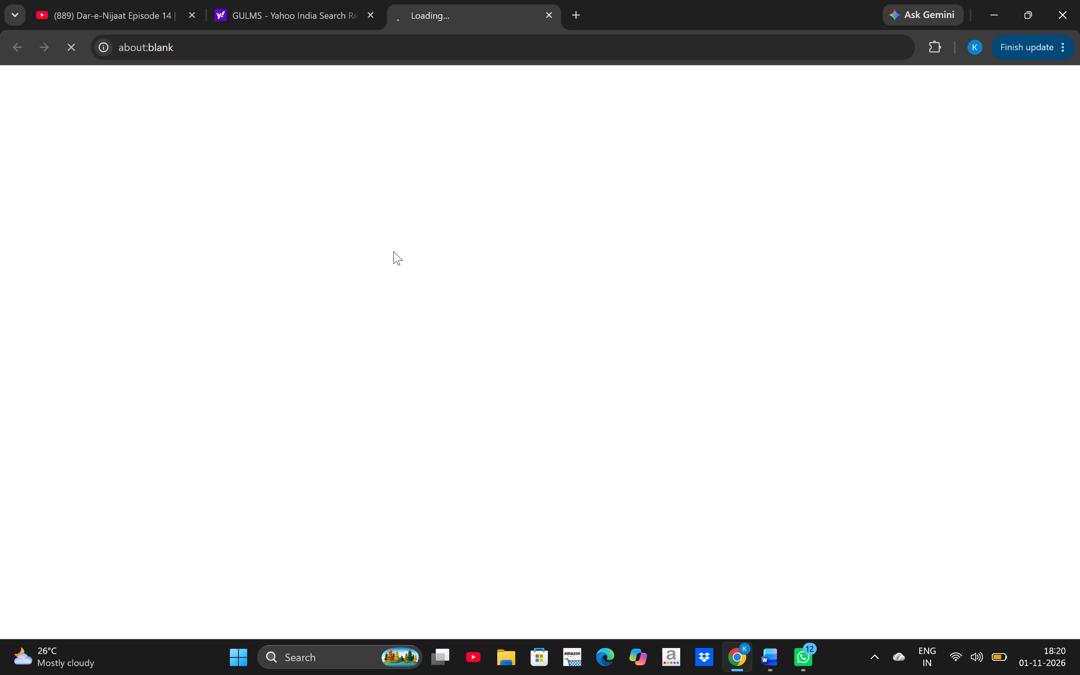
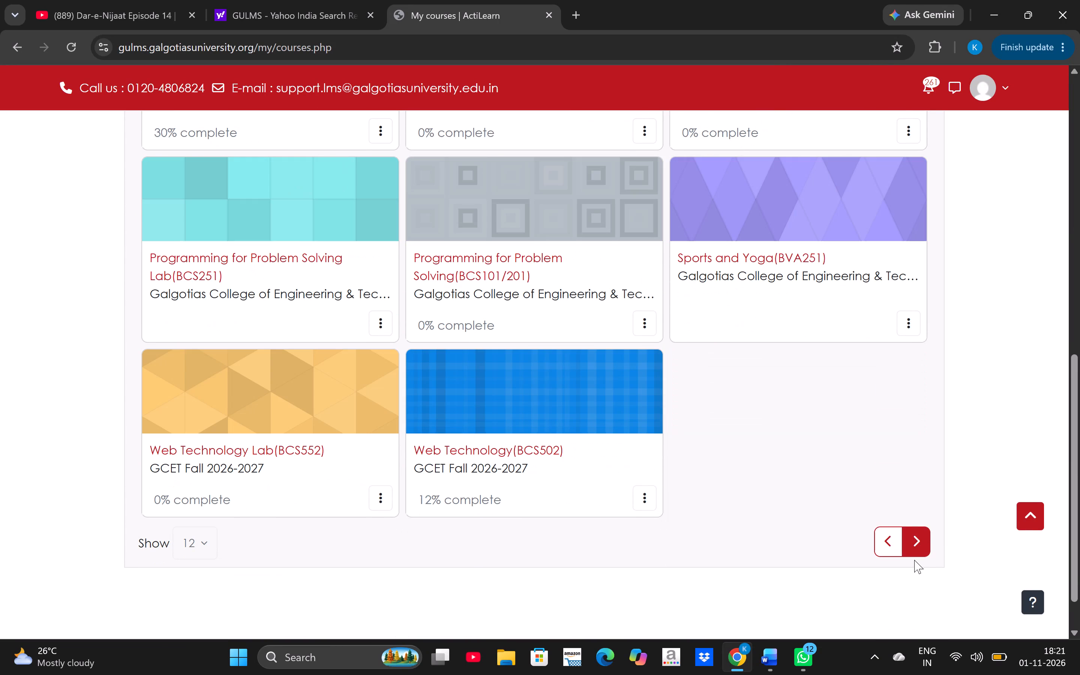
Open the Lab Manual PDF from the second IT-V-BCS-552 teacher's section of the Web Technology Lab(BCS552) course.
{"action": "scroll", "coordinate": [645, 536], "scroll_direction": "up", "scroll_amount": 1}
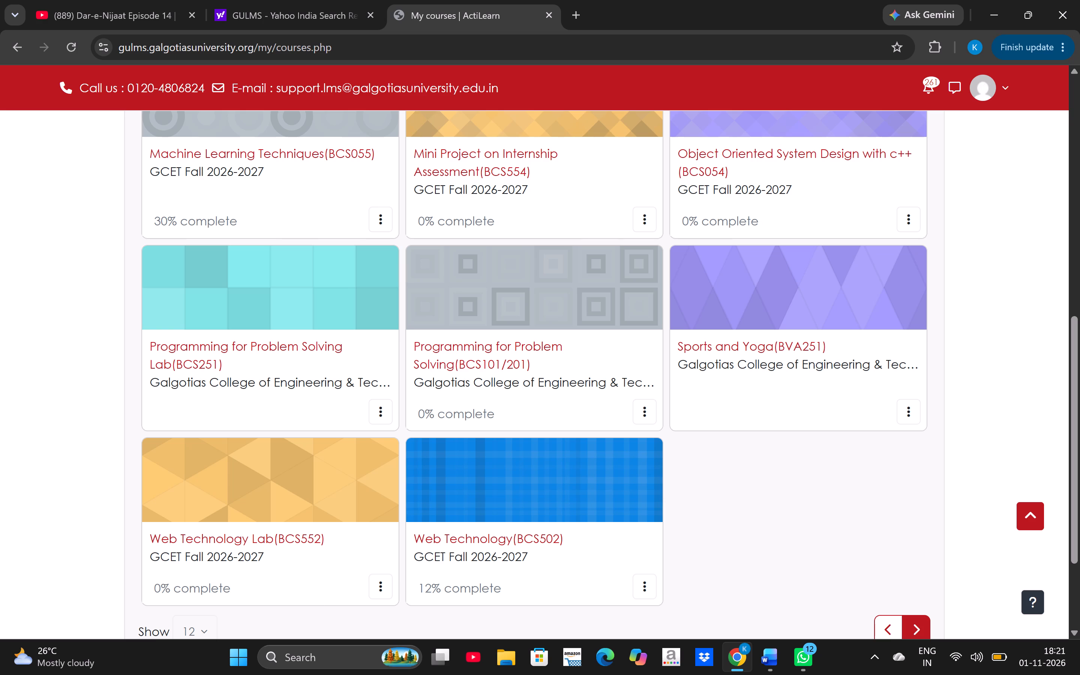
{"action": "left_click", "coordinate": [253, 546]}
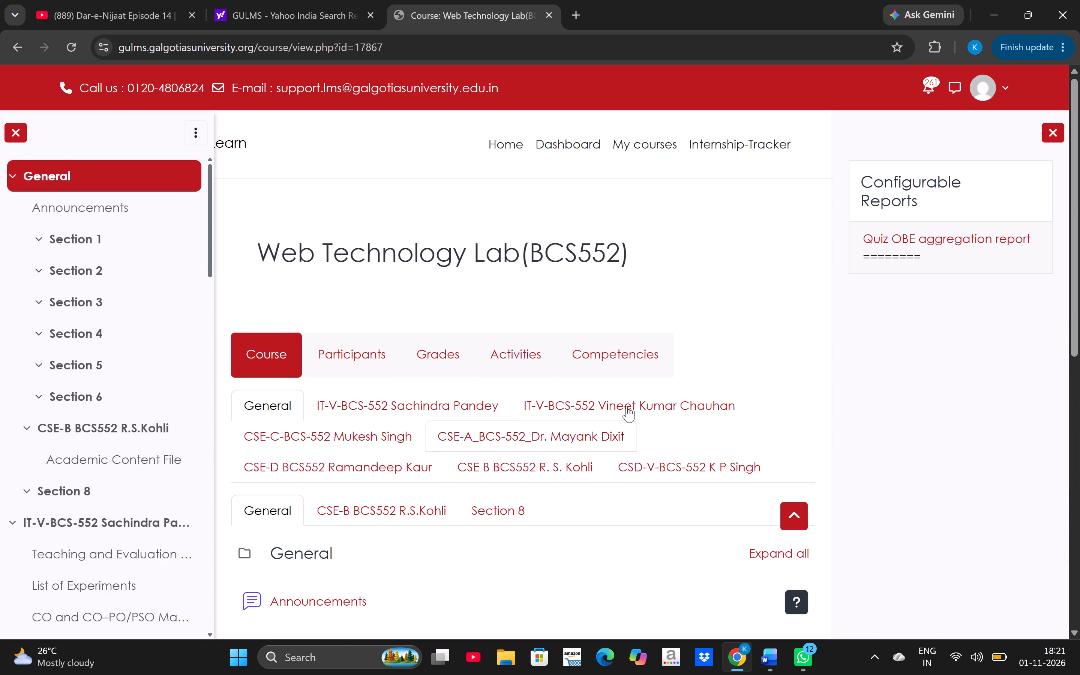
{"action": "left_click", "coordinate": [657, 403]}
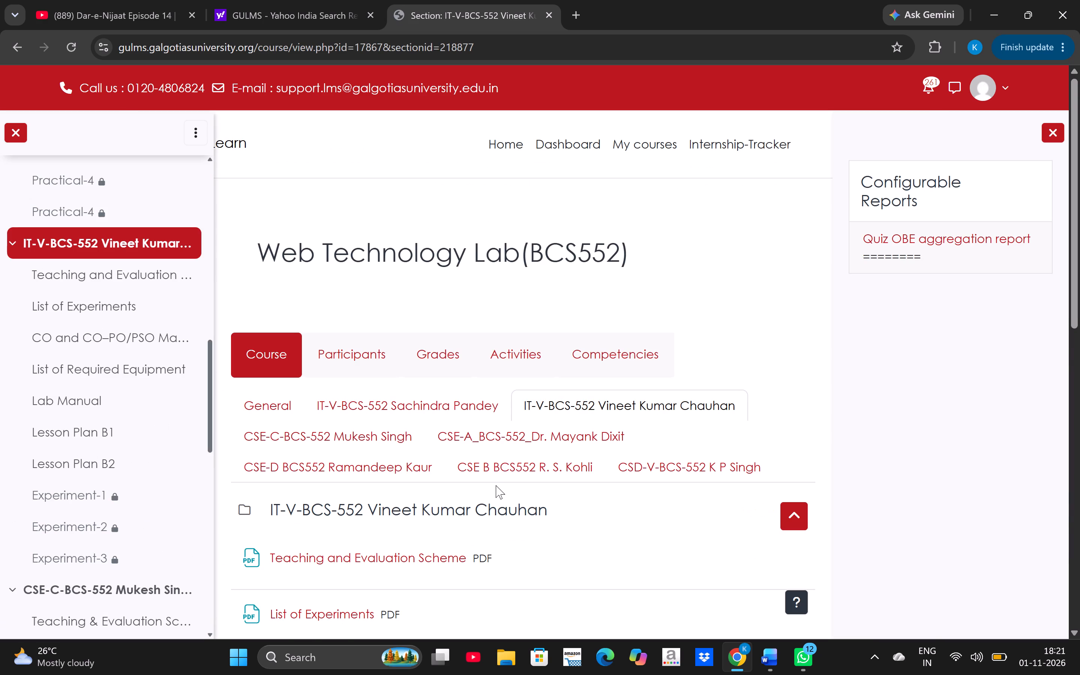
{"action": "scroll", "coordinate": [496, 485], "scroll_direction": "down", "scroll_amount": 5}
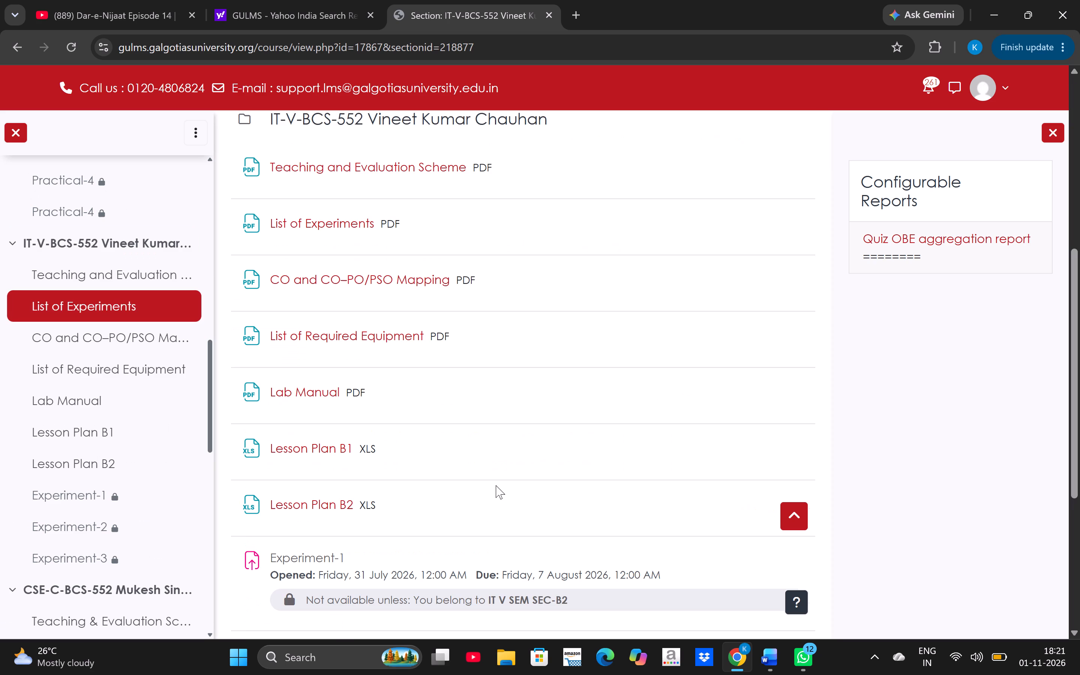
{"action": "scroll", "coordinate": [496, 485], "scroll_direction": "down", "scroll_amount": 1}
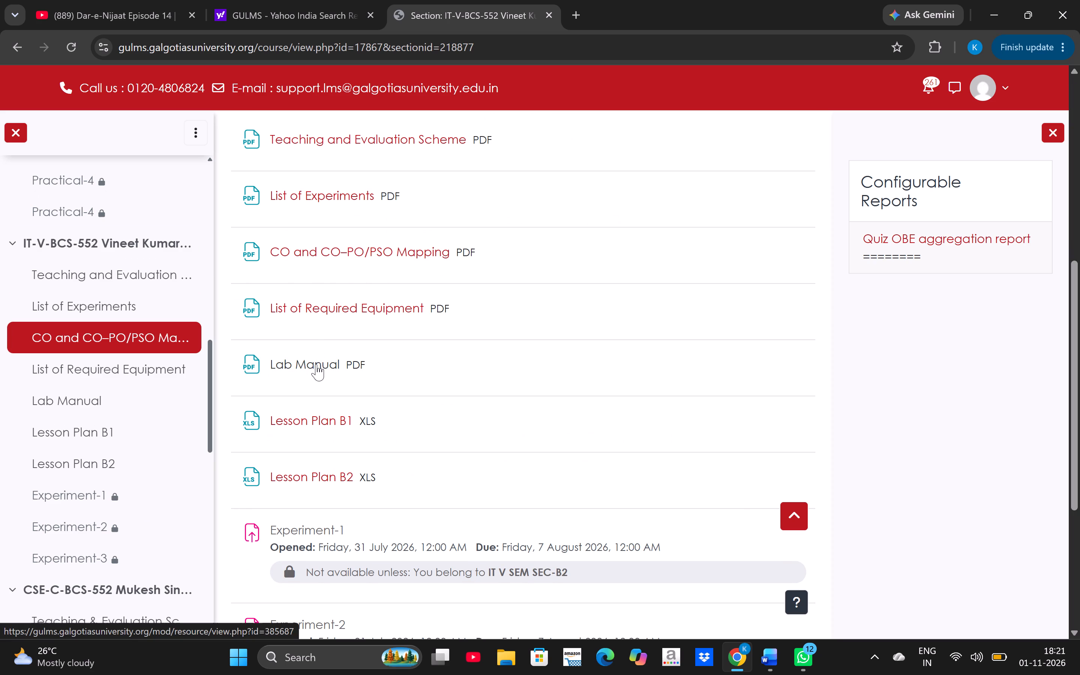
{"action": "left_click", "coordinate": [316, 364]}
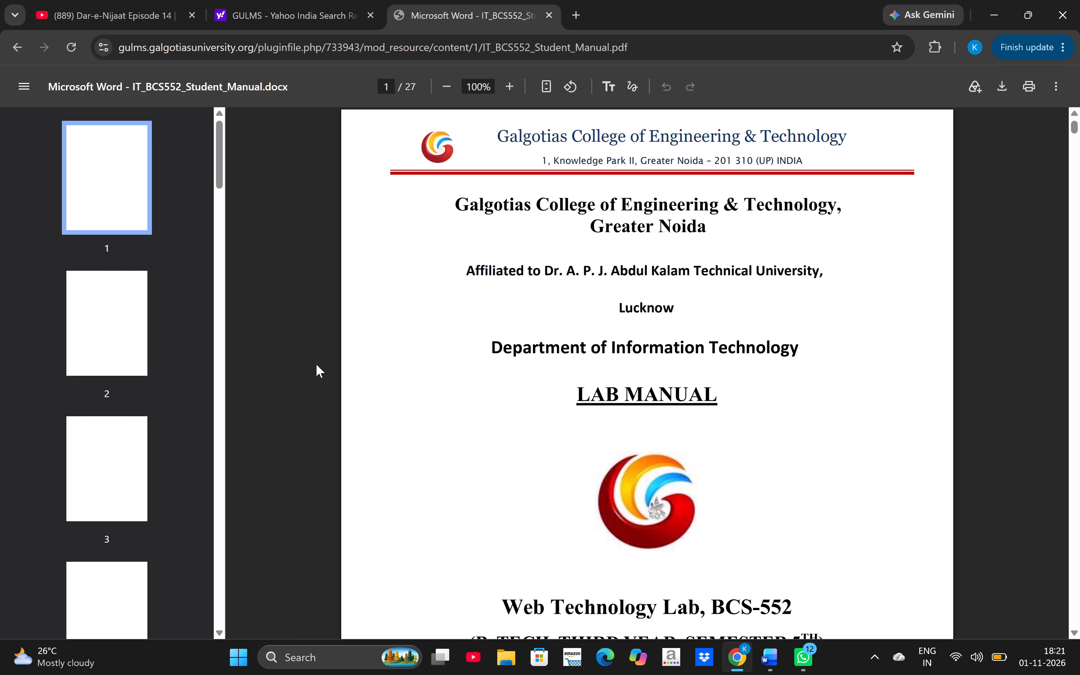
Examine the lab manual's cover page for the subject code and session, and compare it with the Word front page.
{"action": "scroll", "coordinate": [379, 453], "scroll_direction": "down", "scroll_amount": 1}
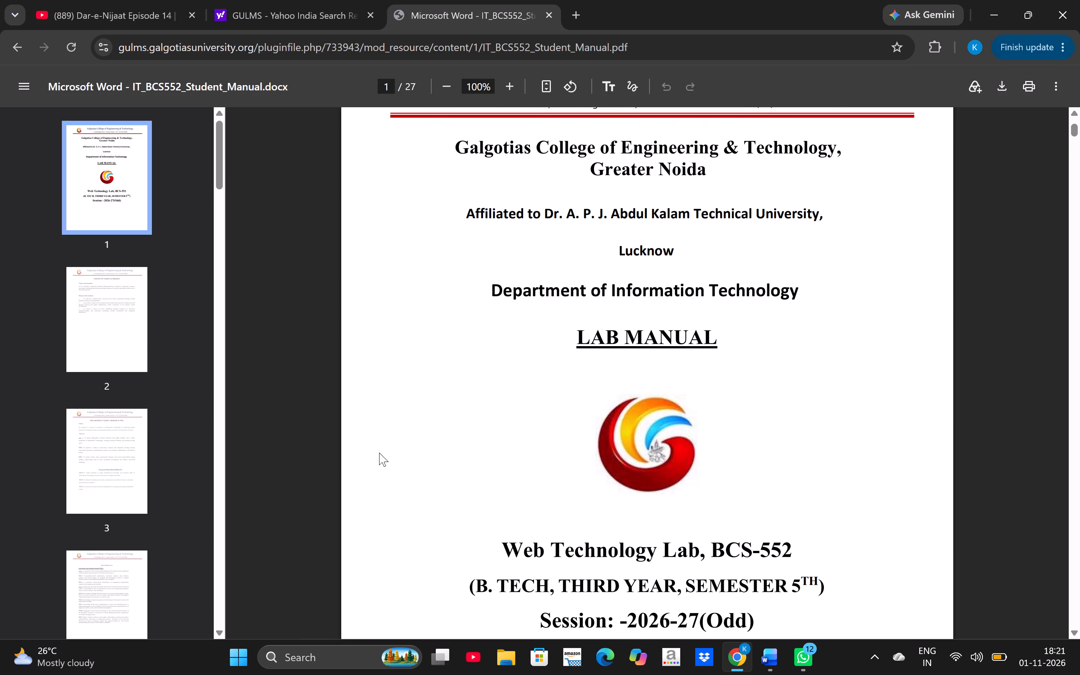
{"action": "scroll", "coordinate": [379, 453], "scroll_direction": "down", "scroll_amount": 3}
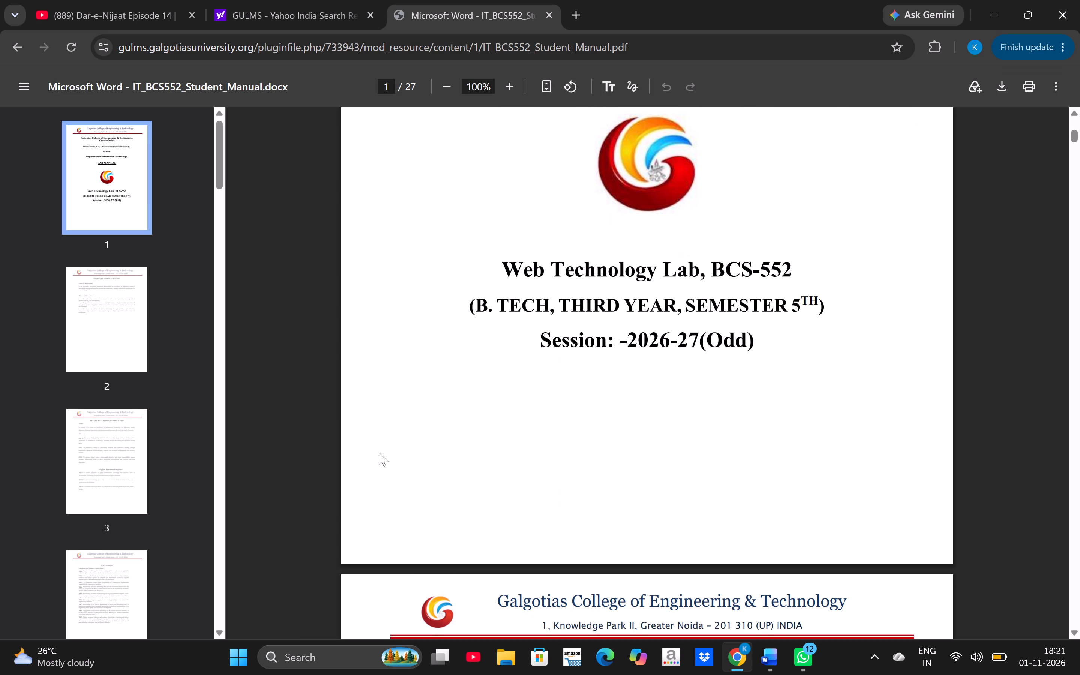
{"action": "scroll", "coordinate": [379, 453], "scroll_direction": "down", "scroll_amount": 3}
{"action": "scroll", "coordinate": [379, 453], "scroll_direction": "up", "scroll_amount": 1}
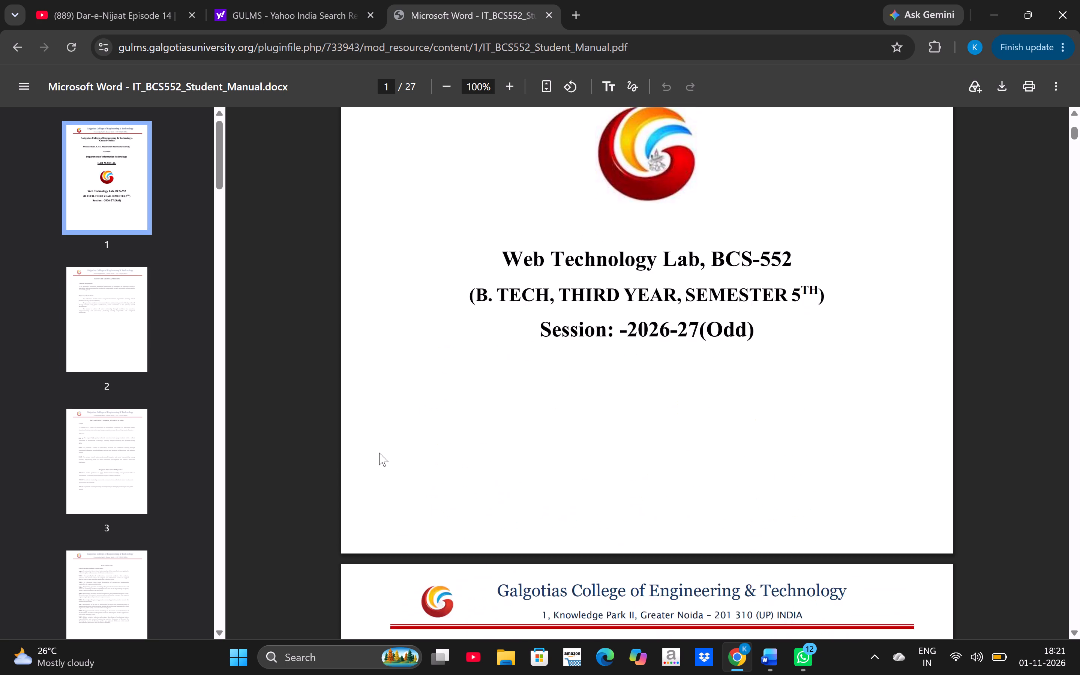
{"action": "scroll", "coordinate": [379, 453], "scroll_direction": "up", "scroll_amount": 2}
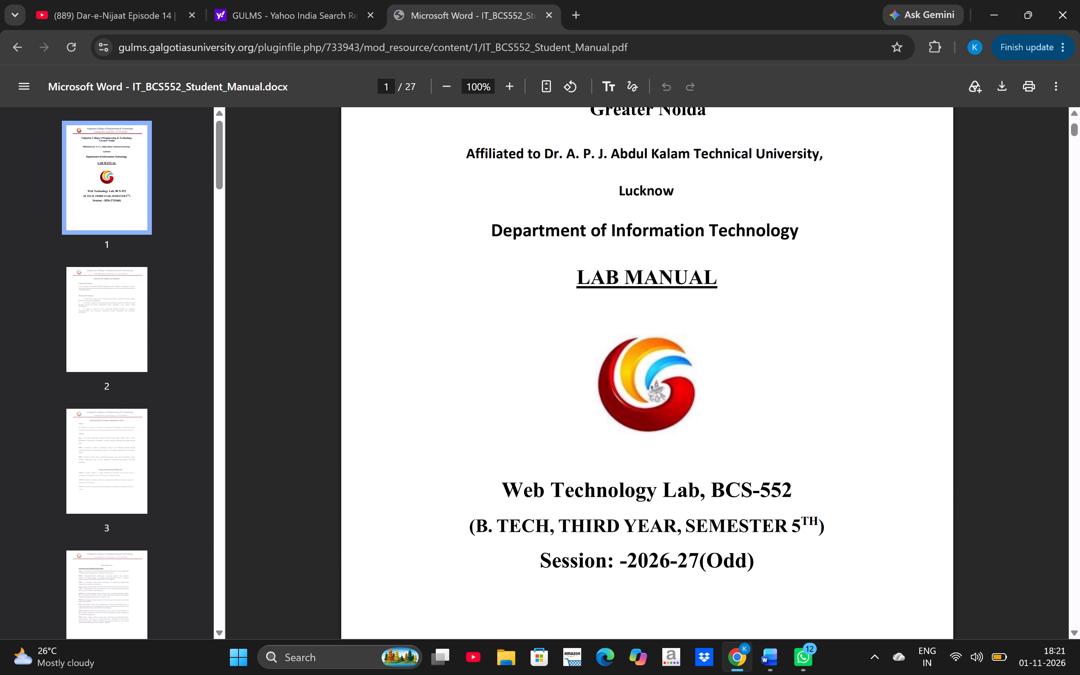
{"action": "left_click", "coordinate": [766, 659]}
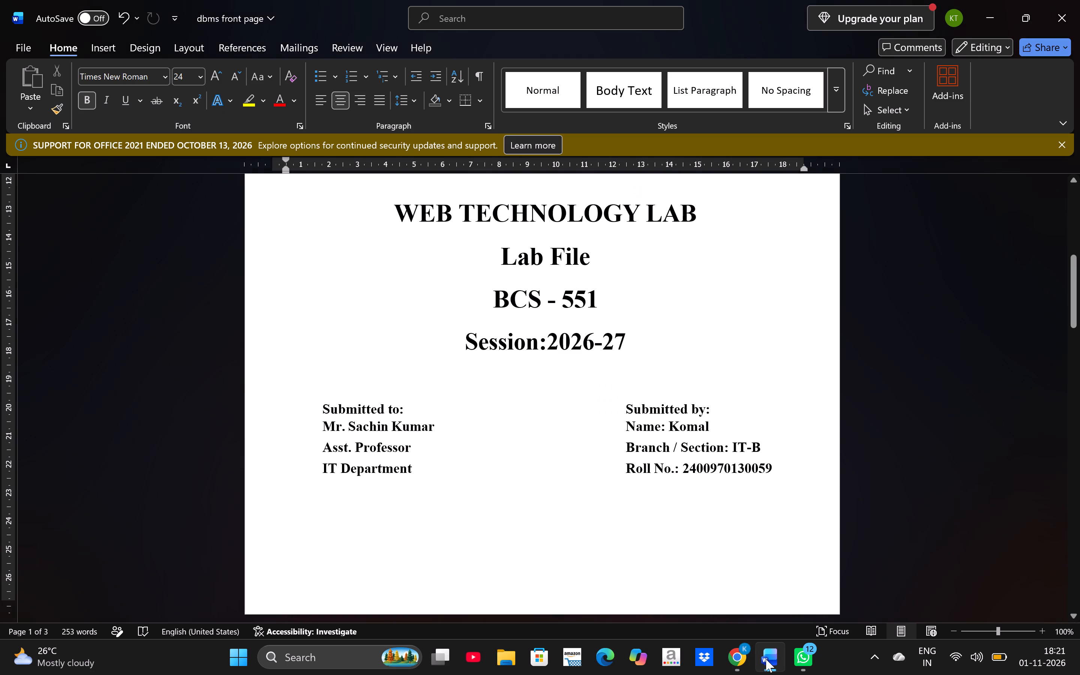
{"action": "left_click", "coordinate": [766, 659]}
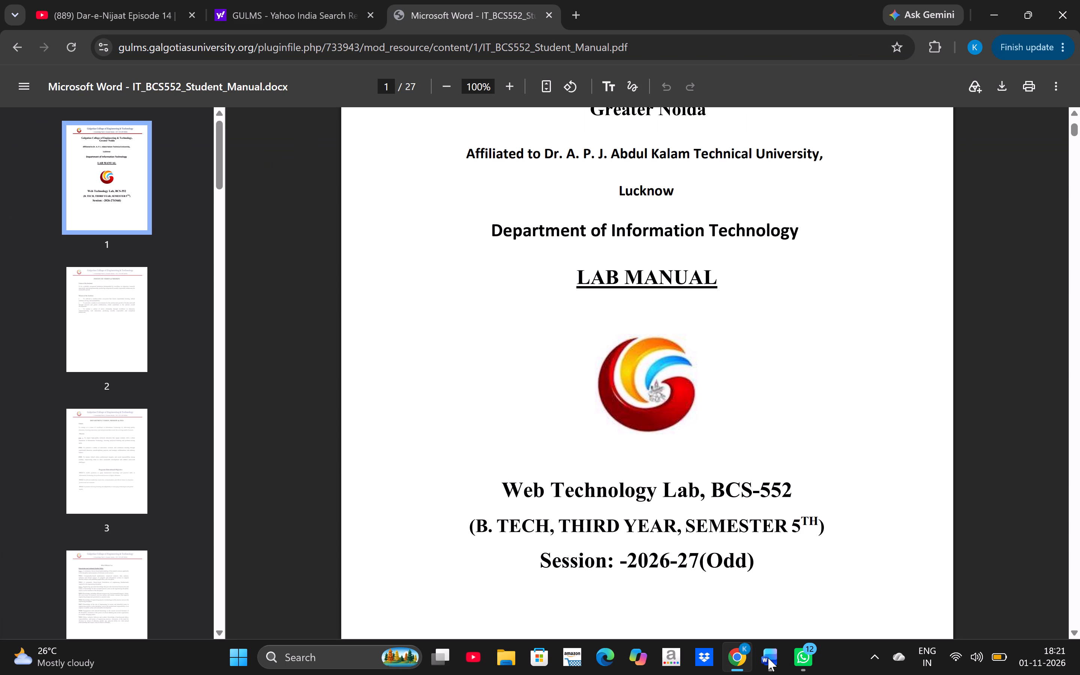
In the Word front page, change the subject code under Lab File to BCS - 552.
{"action": "left_click", "coordinate": [768, 658]}
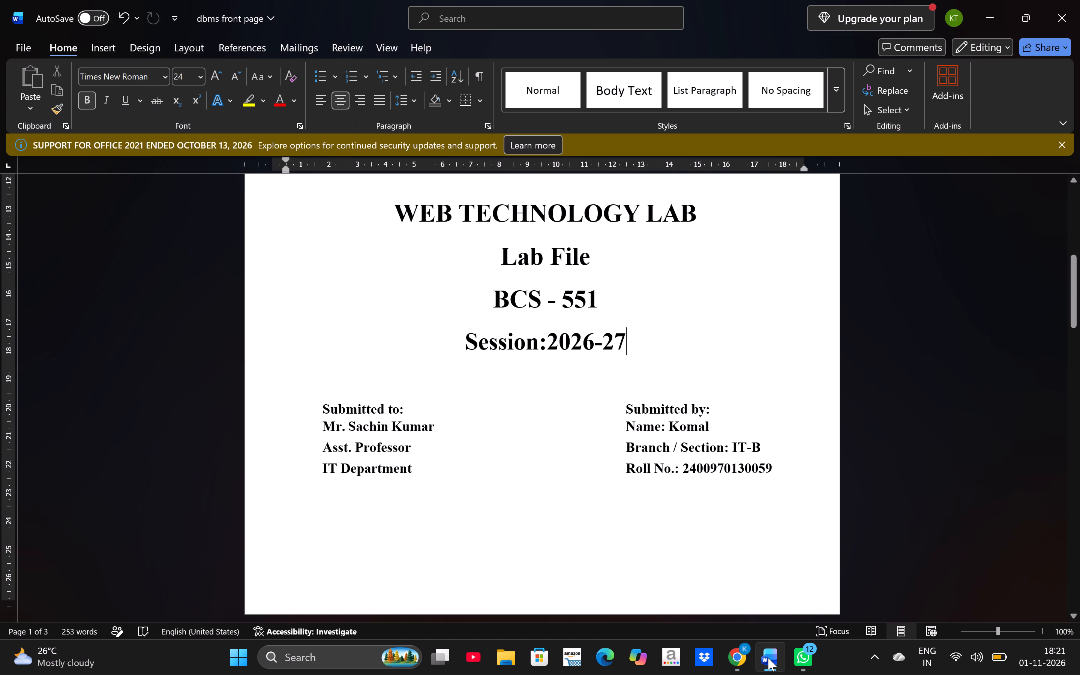
{"action": "left_click", "coordinate": [604, 295]}
{"action": "key", "text": "BackSpace"}
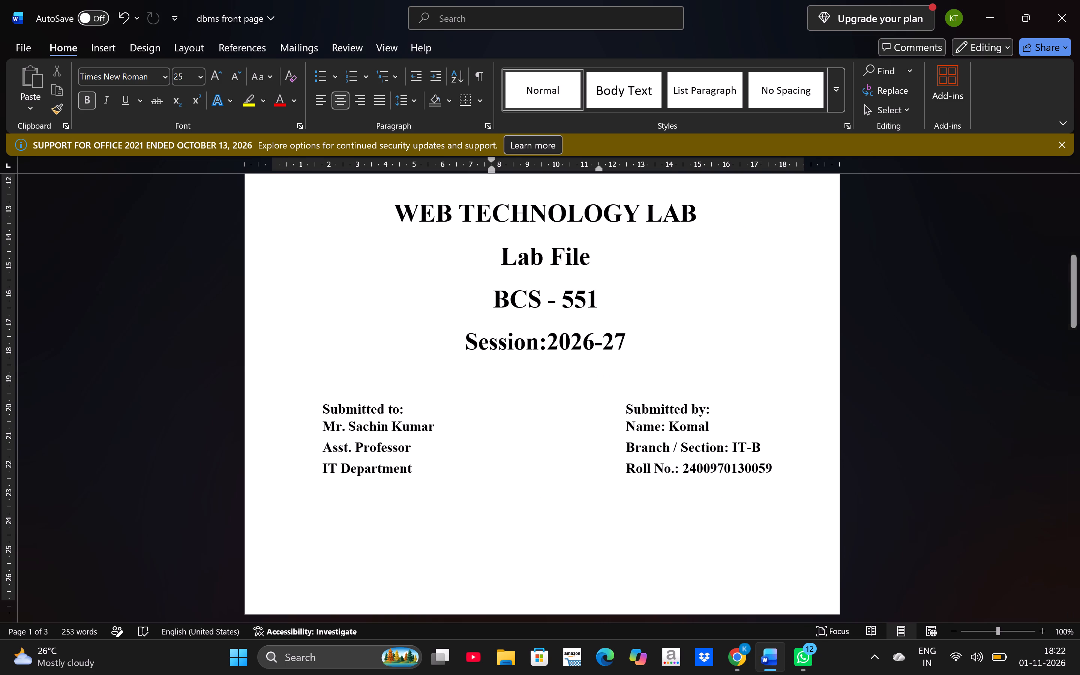
{"action": "key", "text": "2"}
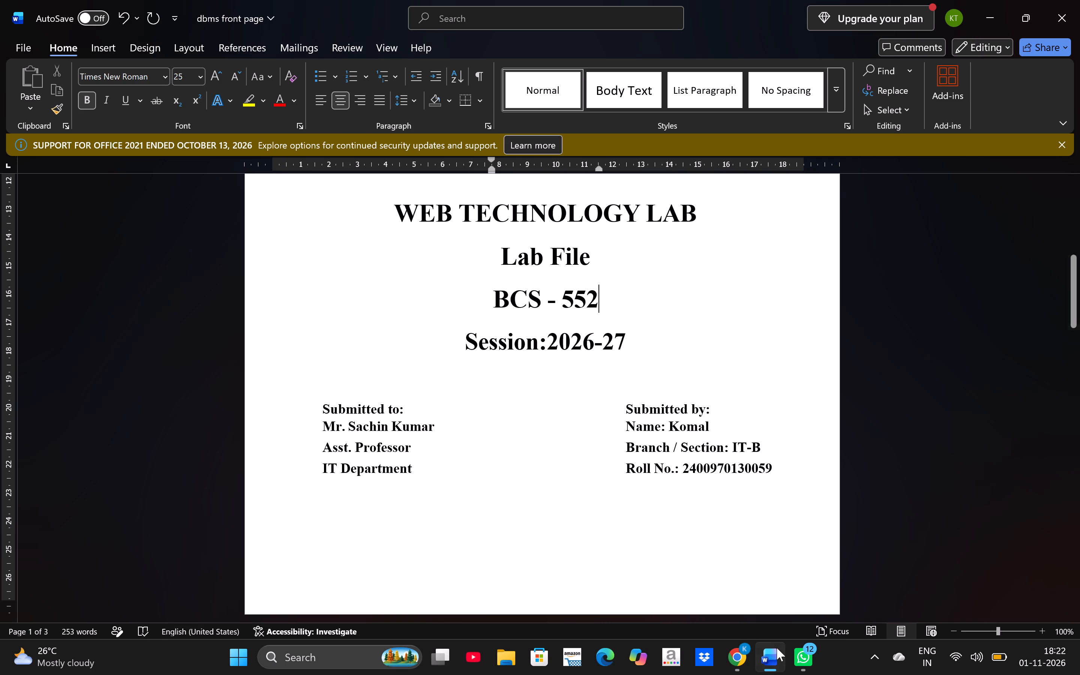
Replace the teacher's name after "Mr." under Submitted to with Vineet.
{"action": "left_click", "coordinate": [768, 661]}
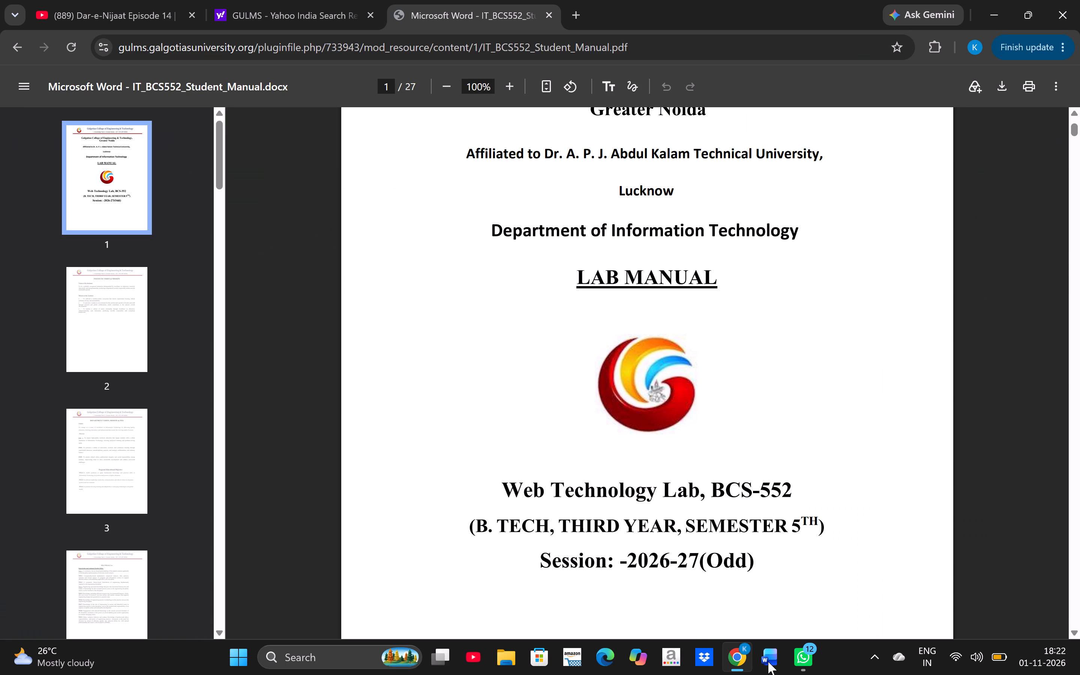
{"action": "left_click", "coordinate": [768, 661]}
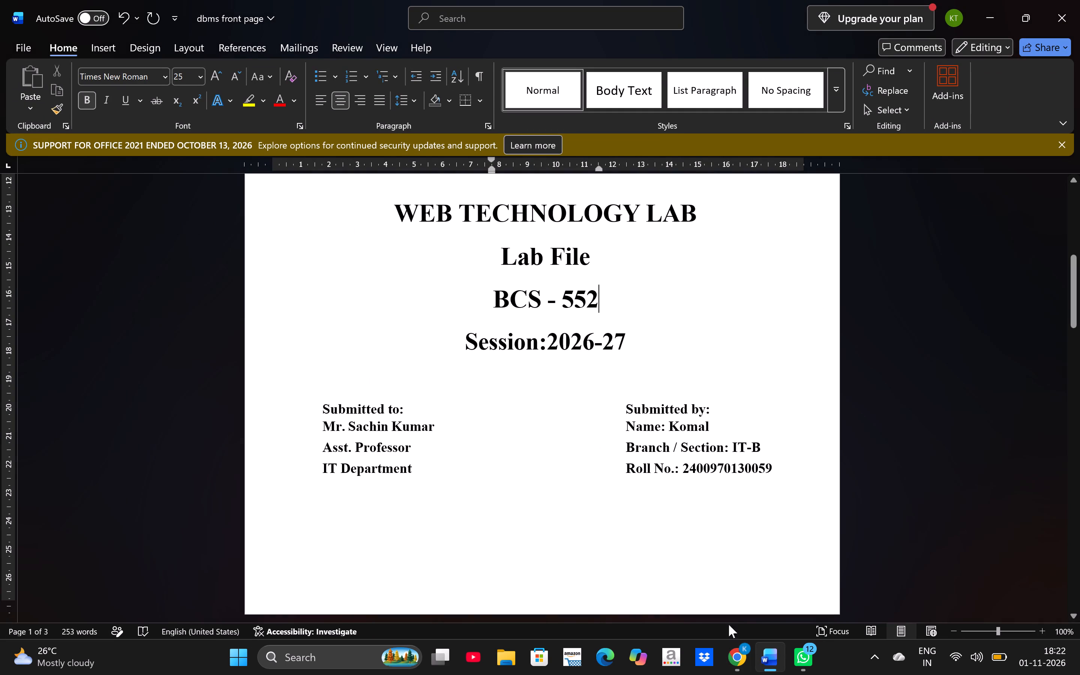
{"action": "left_click", "coordinate": [763, 663]}
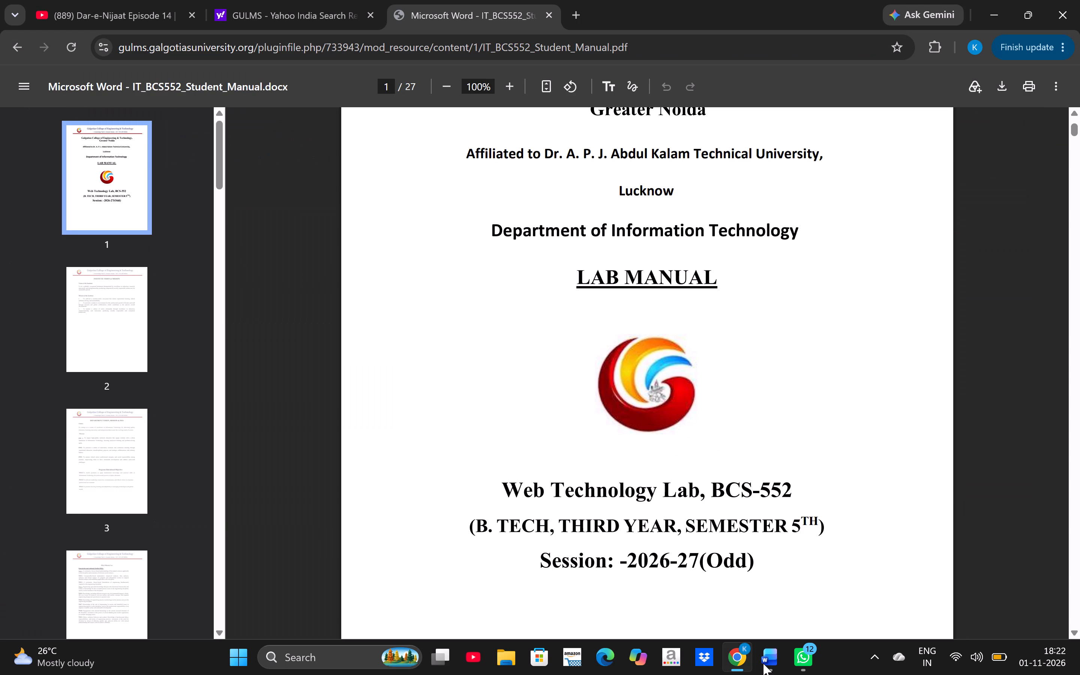
{"action": "left_click", "coordinate": [763, 663]}
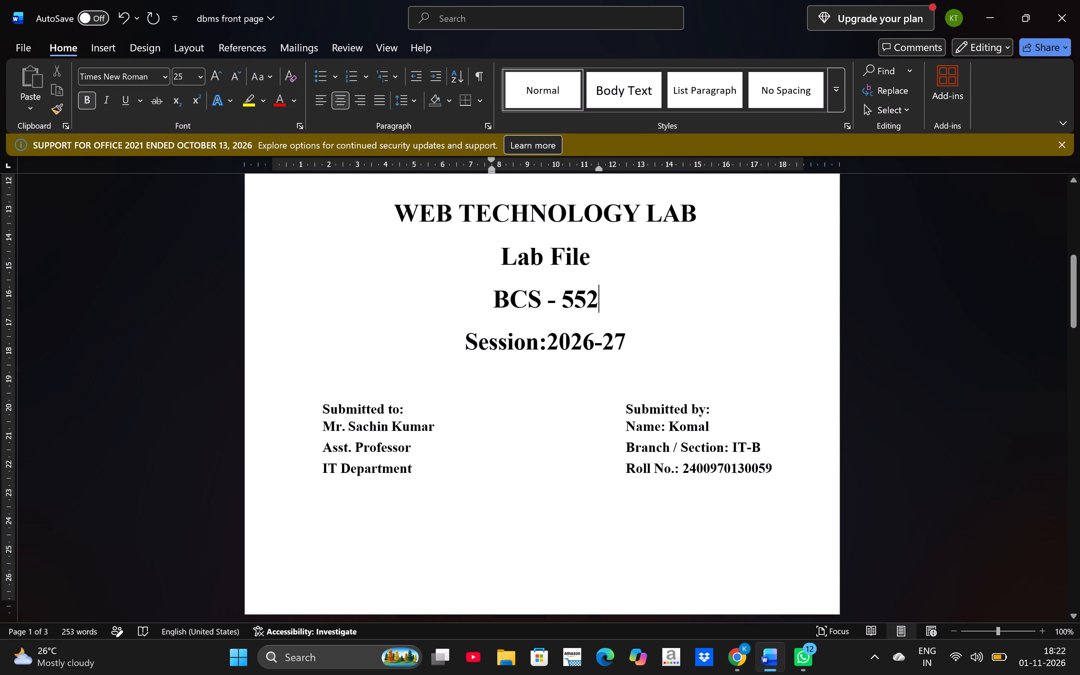
{"action": "left_click", "coordinate": [436, 427]}
{"action": "key", "text": "BackSpace"}
{"action": "key", "text": "BackSpace"}
{"action": "key", "text": "BackSpace"}
{"action": "key", "text": "BackSpace"}
{"action": "key", "text": "BackSpace"}
{"action": "key", "text": "BackSpace"}
{"action": "key", "text": "BackSpace"}
{"action": "key", "text": "BackSpace"}
{"action": "key", "text": "BackSpace"}
{"action": "key", "text": "BackSpace"}
{"action": "key", "text": "BackSpace"}
{"action": "key", "text": "BackSpace"}
{"action": "key", "text": "BackSpace"}
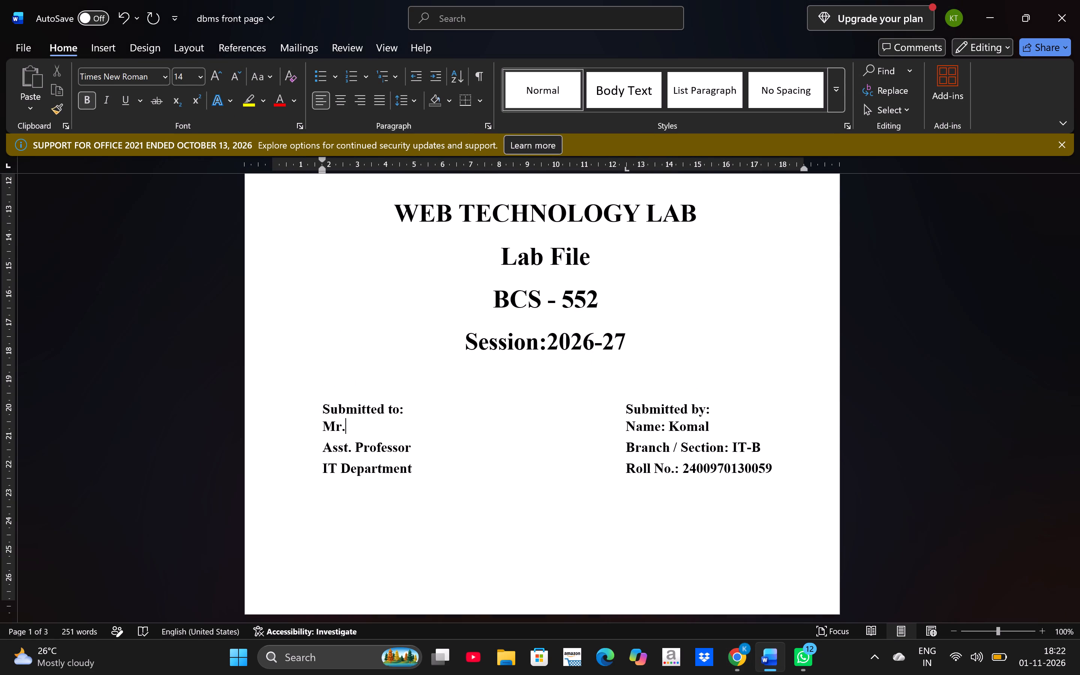
{"action": "key", "text": "v"}
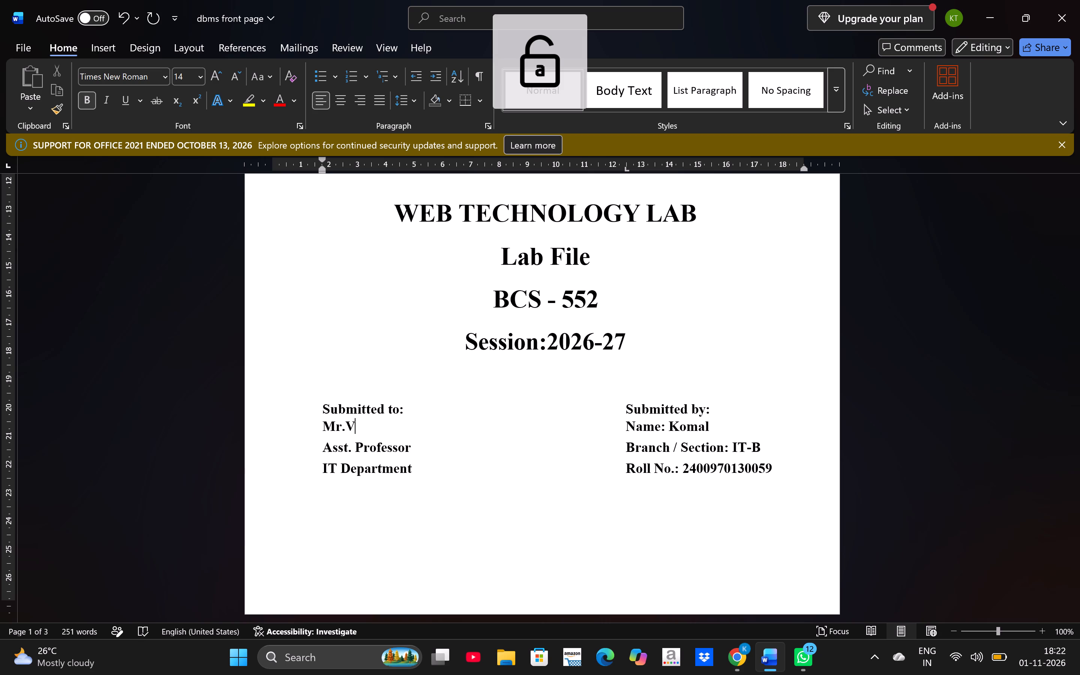
{"action": "type", "text": "in"}
{"action": "type", "text": "eet"}
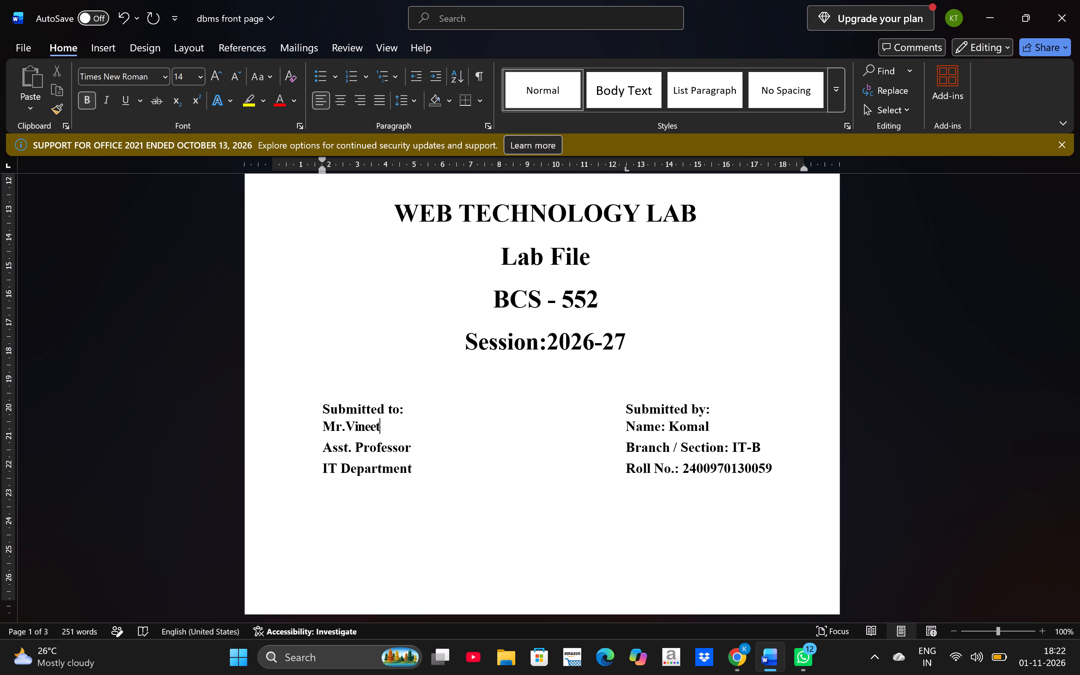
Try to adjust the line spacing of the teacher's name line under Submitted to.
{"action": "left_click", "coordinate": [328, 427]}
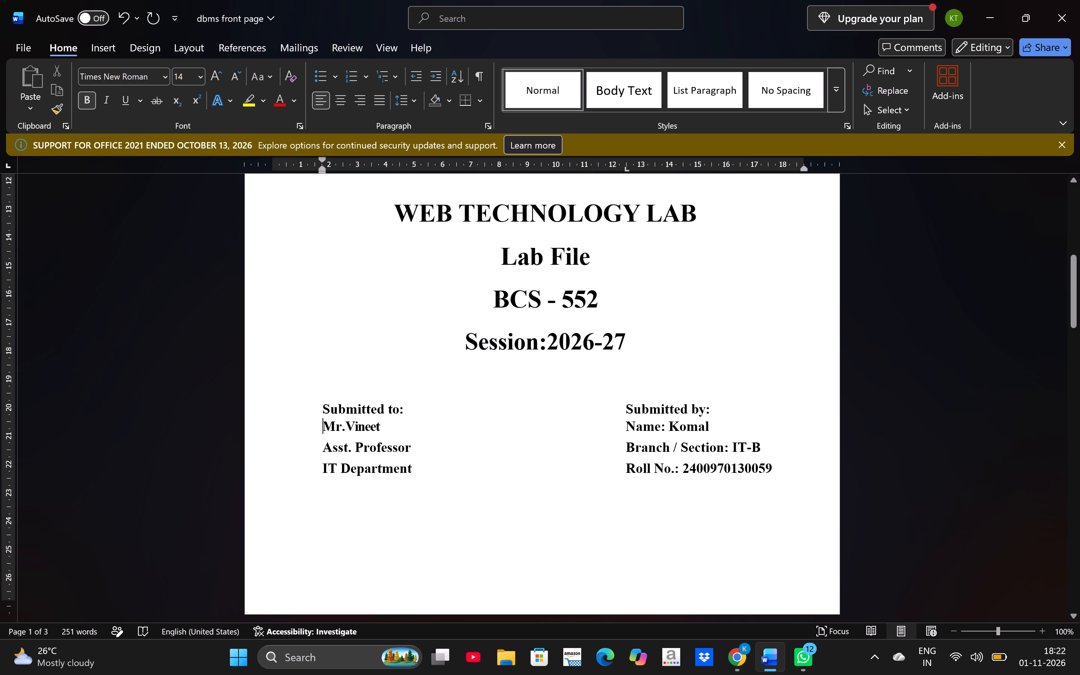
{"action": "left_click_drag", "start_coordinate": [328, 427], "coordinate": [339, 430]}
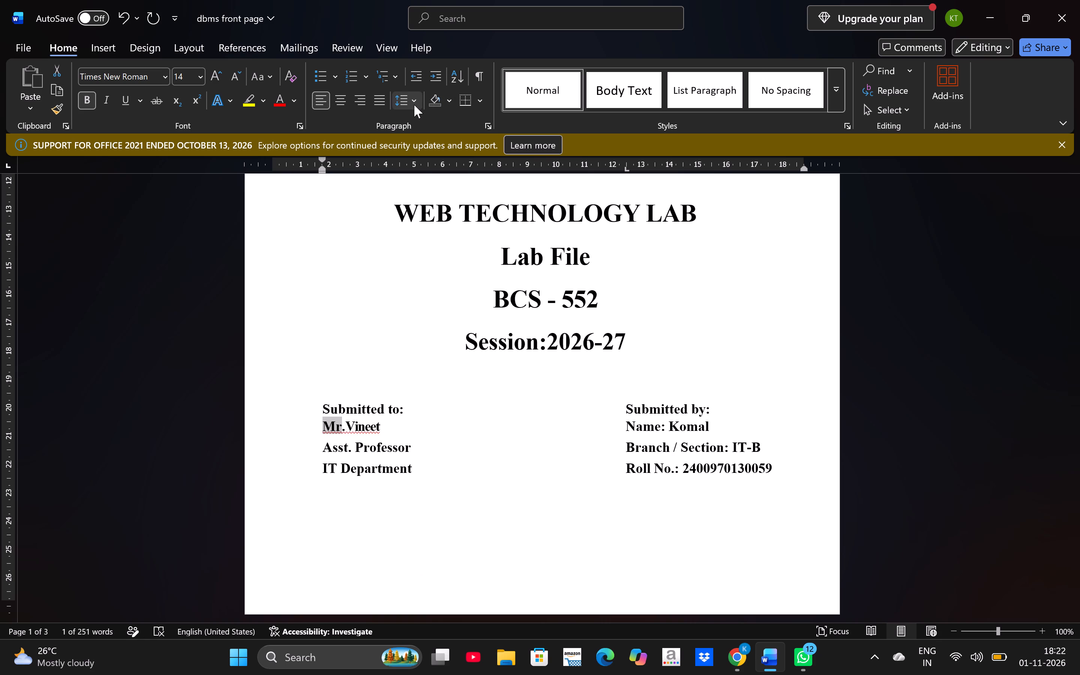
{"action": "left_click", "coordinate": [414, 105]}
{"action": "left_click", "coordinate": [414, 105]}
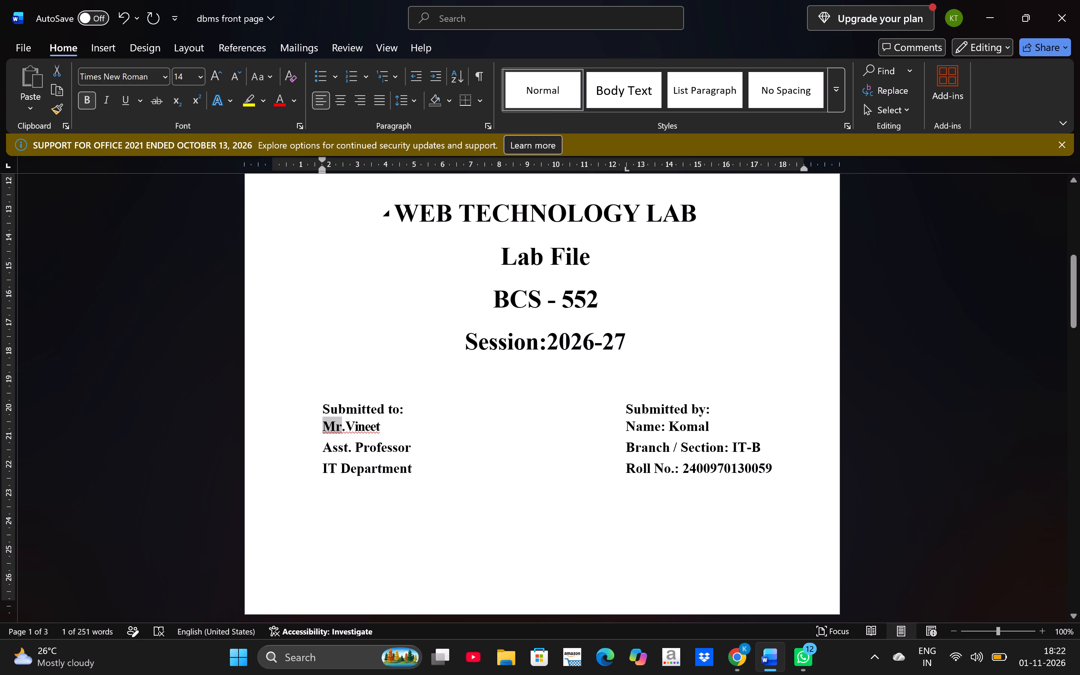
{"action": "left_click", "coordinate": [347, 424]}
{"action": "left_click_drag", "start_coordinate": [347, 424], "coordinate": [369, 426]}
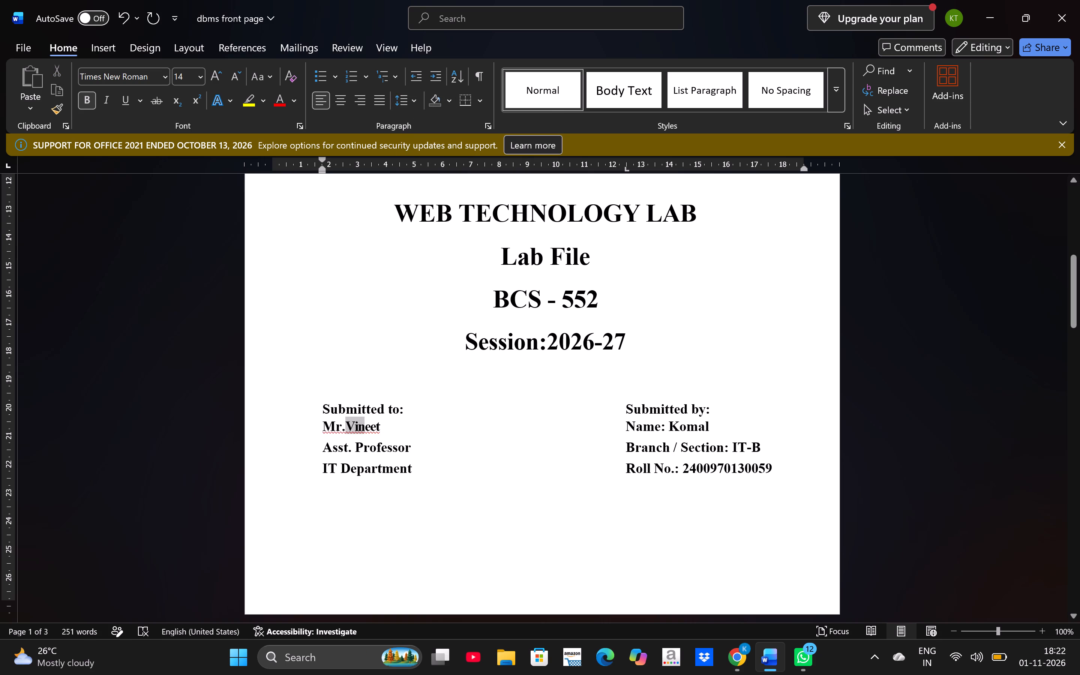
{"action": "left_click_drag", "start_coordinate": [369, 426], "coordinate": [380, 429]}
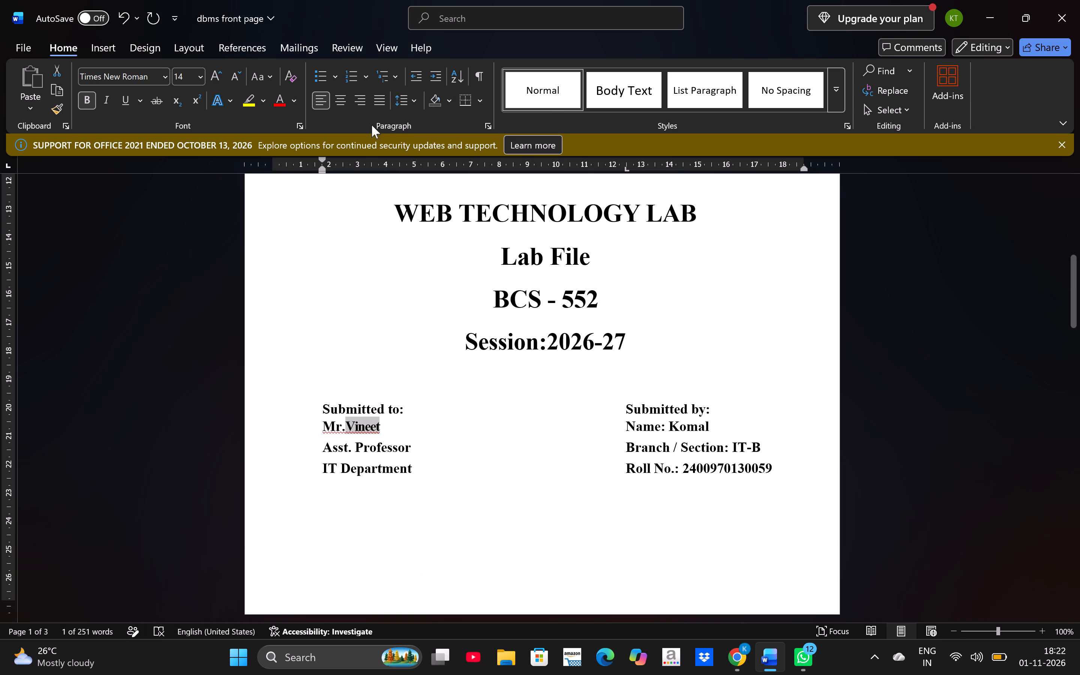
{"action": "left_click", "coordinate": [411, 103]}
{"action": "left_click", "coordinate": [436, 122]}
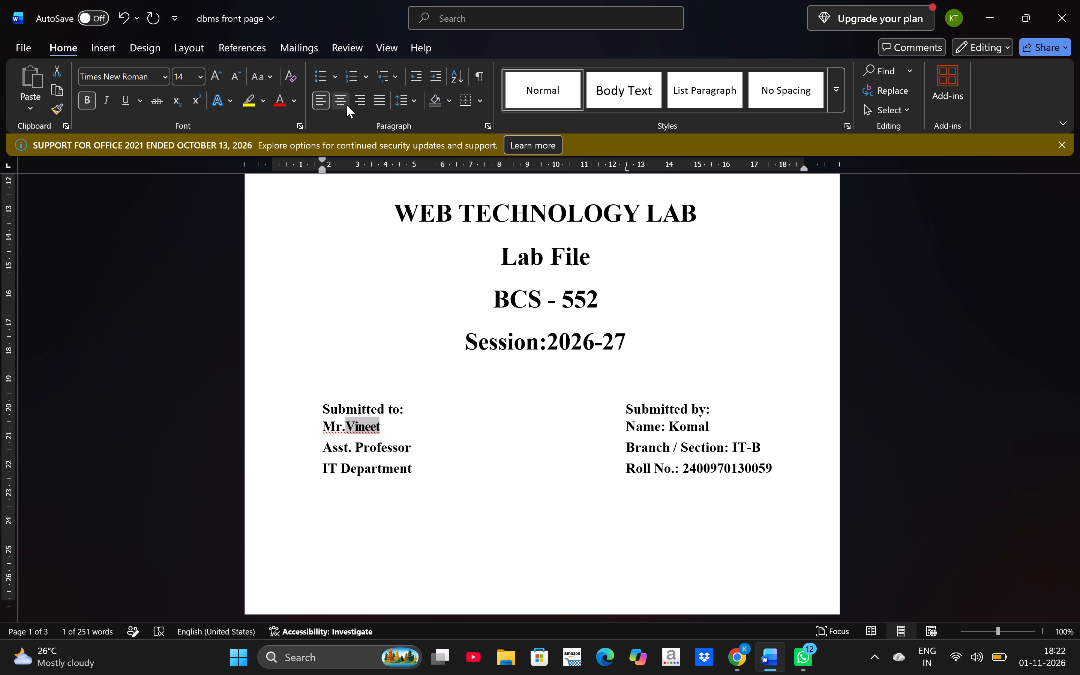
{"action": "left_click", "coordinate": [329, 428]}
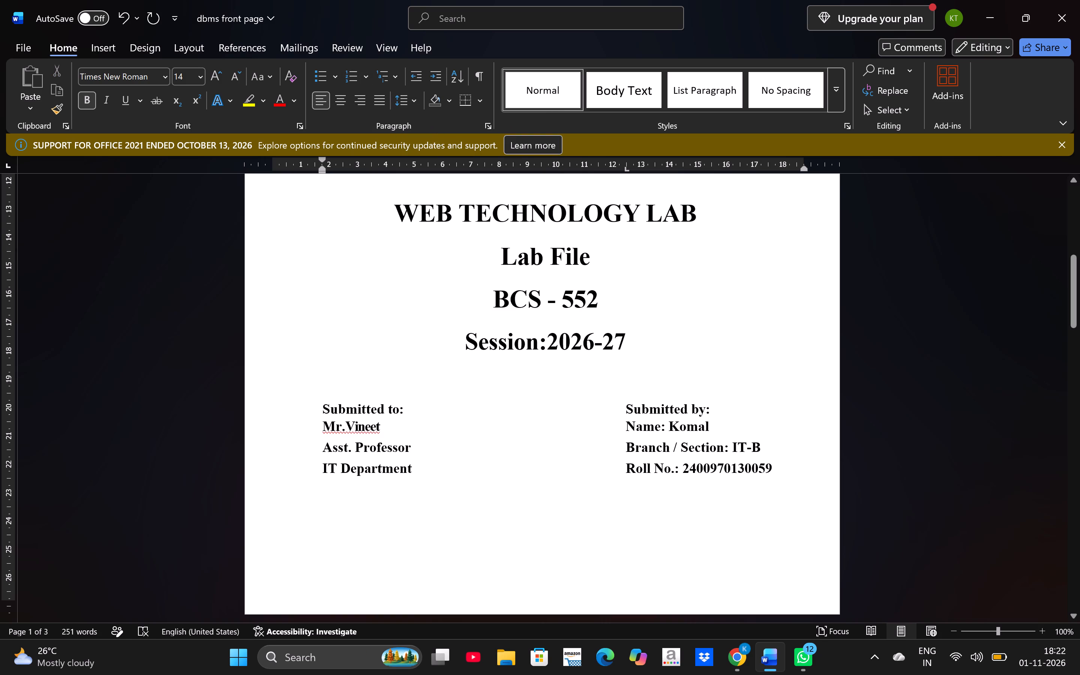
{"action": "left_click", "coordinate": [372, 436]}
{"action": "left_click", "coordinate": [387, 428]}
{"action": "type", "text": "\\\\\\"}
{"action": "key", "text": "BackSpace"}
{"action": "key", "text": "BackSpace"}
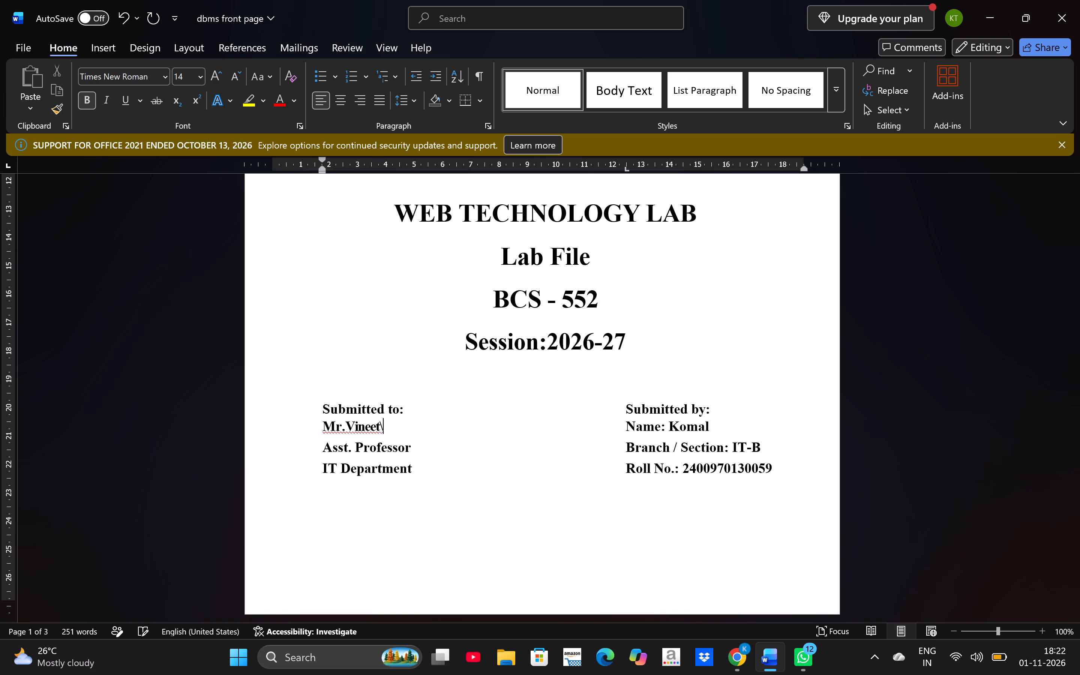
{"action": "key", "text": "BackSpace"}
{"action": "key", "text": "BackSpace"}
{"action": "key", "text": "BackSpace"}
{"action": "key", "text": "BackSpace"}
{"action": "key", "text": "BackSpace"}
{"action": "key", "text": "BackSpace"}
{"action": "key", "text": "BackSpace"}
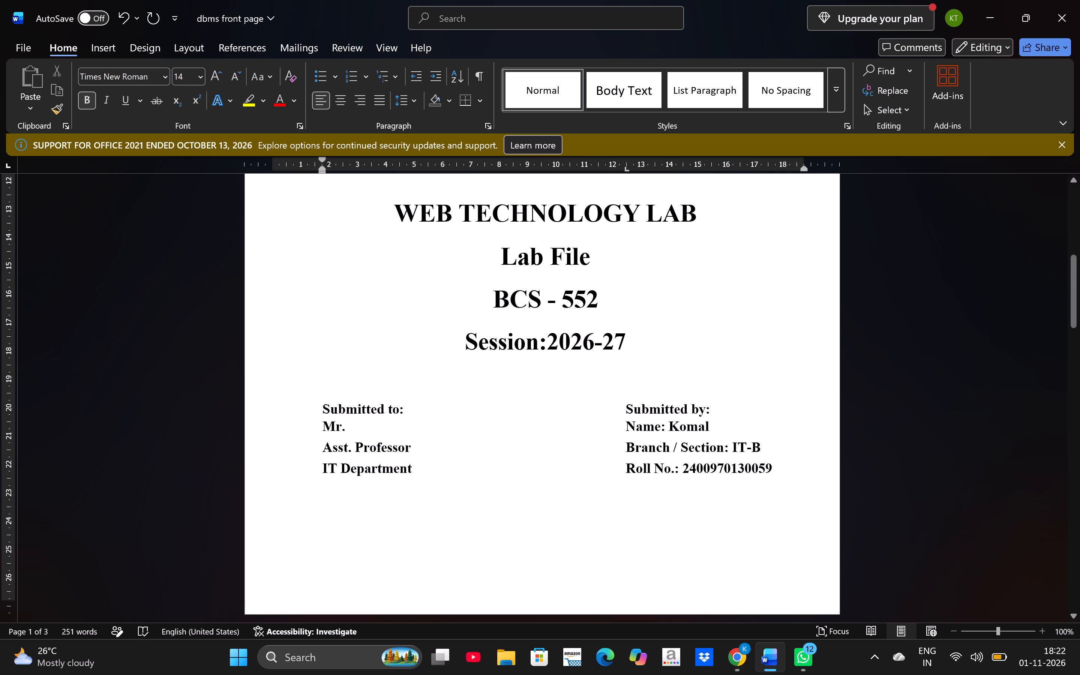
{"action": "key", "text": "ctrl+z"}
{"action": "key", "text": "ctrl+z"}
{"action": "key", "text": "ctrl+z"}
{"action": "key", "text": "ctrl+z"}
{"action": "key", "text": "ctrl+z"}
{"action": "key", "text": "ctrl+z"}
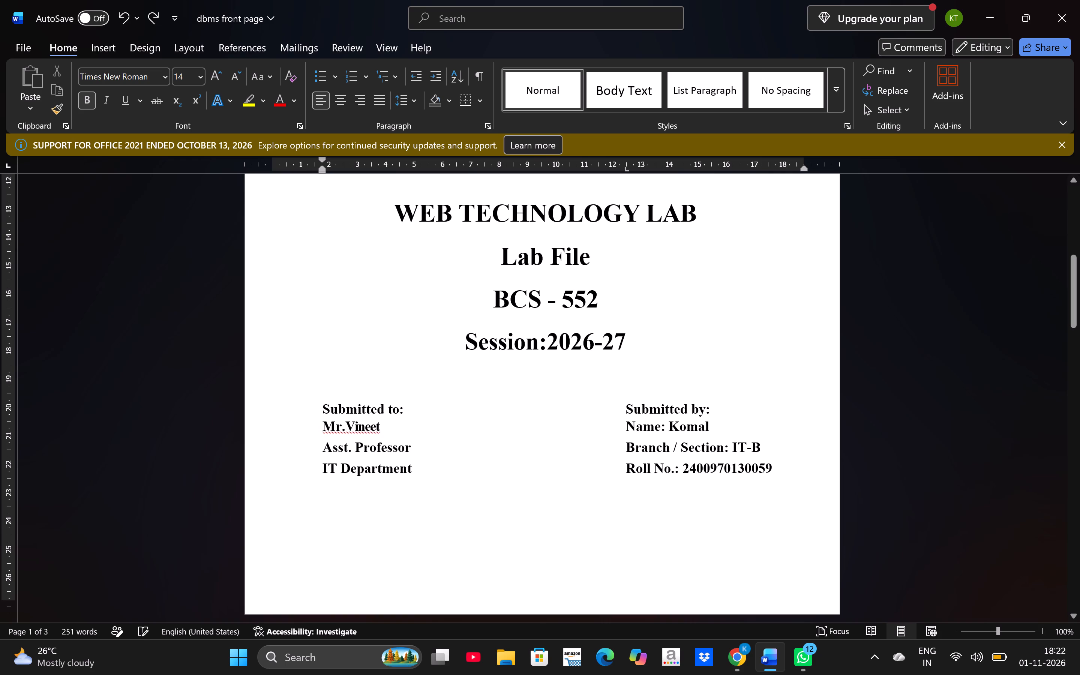
Undo the earlier replacement of the teacher's name under Submitted to.
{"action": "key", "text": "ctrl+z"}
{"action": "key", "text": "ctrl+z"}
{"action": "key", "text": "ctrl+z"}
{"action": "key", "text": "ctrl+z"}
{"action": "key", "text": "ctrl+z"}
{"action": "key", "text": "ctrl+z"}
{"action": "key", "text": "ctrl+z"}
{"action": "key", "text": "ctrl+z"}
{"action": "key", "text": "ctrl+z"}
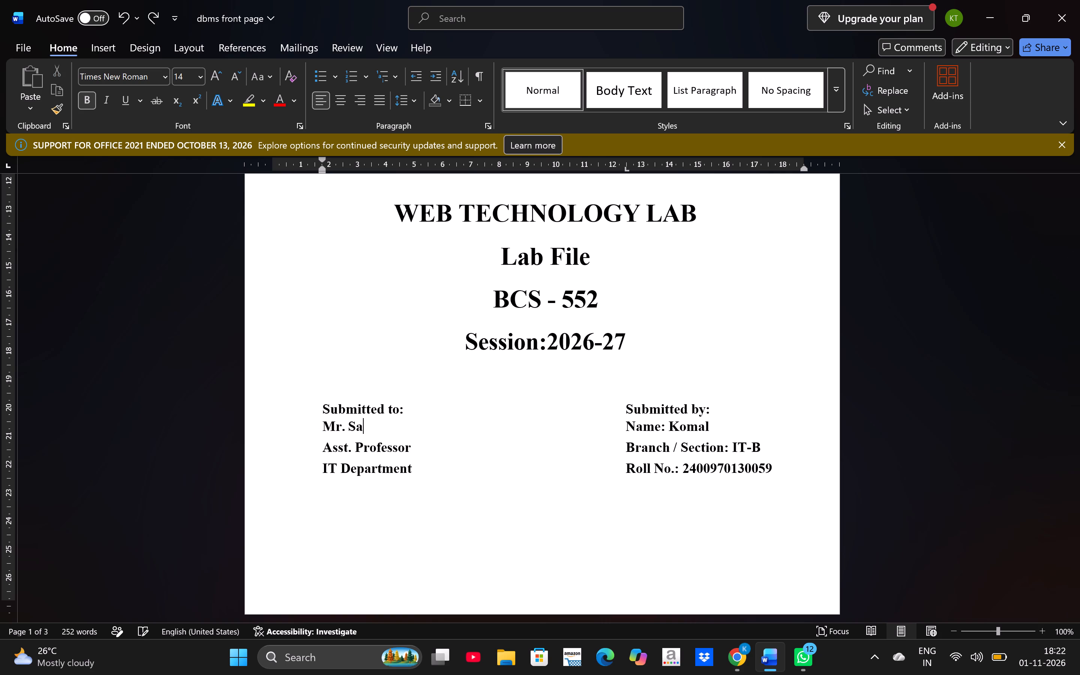
Replace the leftover letters after "Mr." under Submitted to with Vineet, keeping a space after "Mr.".
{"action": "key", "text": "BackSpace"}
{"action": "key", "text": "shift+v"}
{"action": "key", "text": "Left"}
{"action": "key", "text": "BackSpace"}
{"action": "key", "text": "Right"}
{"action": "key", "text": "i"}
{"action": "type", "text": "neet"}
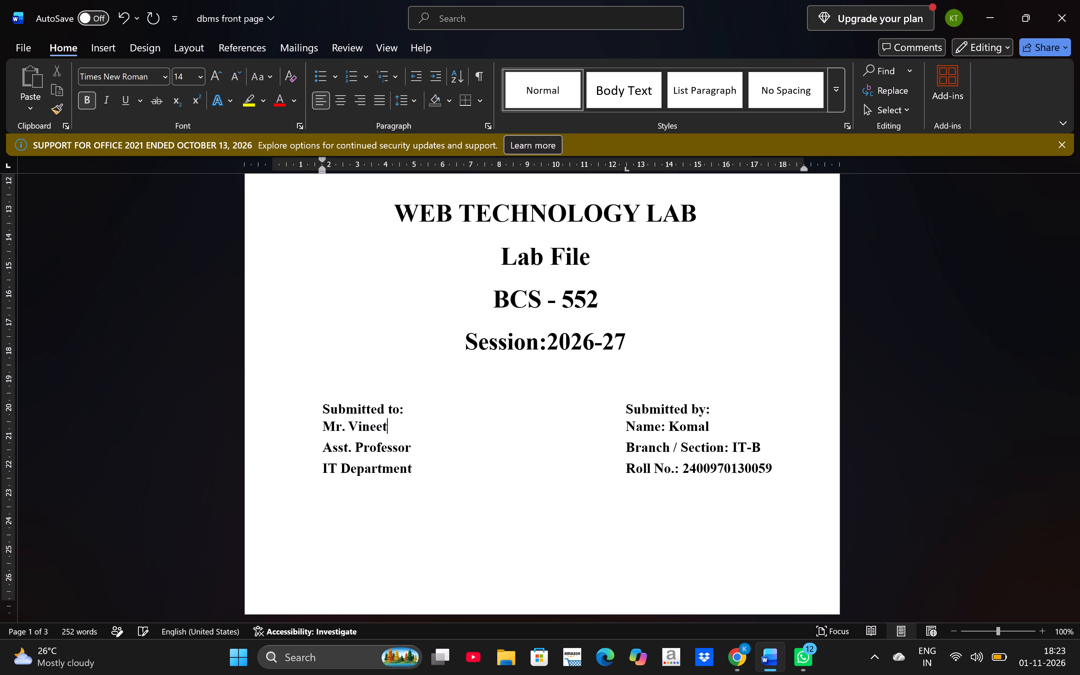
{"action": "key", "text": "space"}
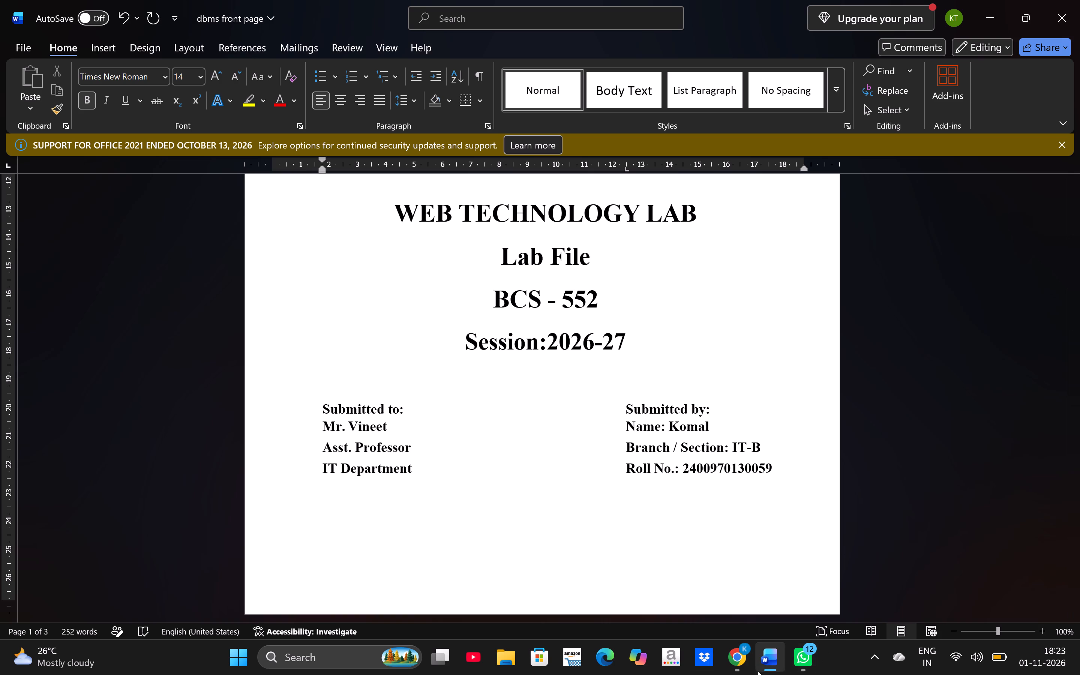
Switch to Chrome and return from the lab manual PDF to the Web Technology Lab course page to check the teacher's full name.
{"action": "left_click", "coordinate": [758, 671]}
{"action": "scroll", "coordinate": [639, 563], "scroll_direction": "down", "scroll_amount": 1}
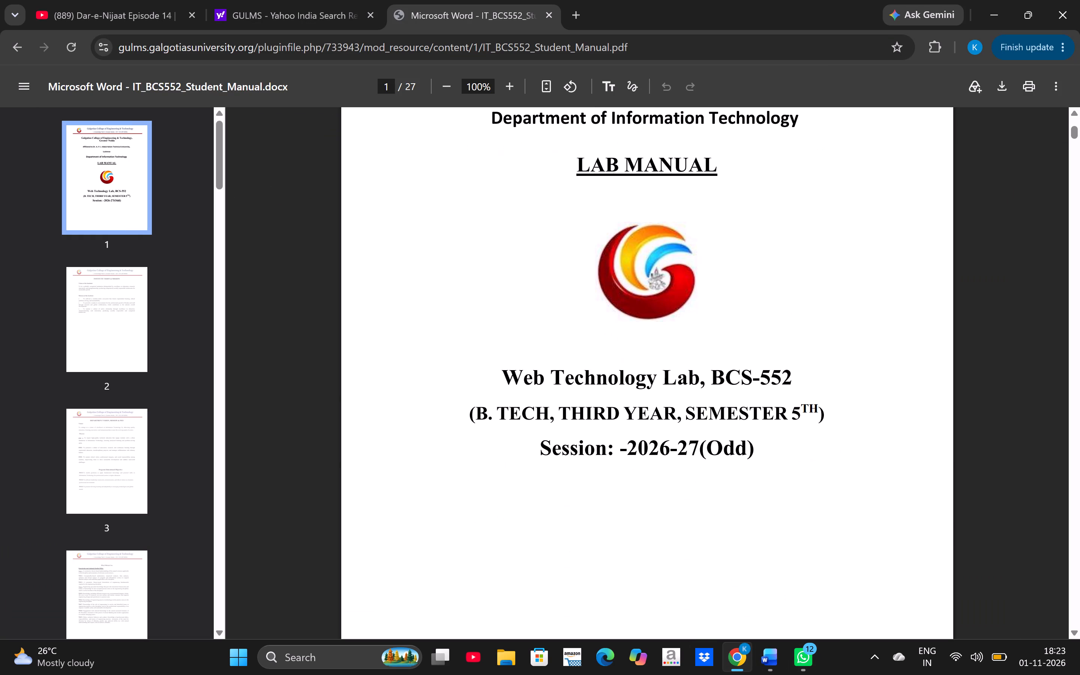
{"action": "scroll", "coordinate": [639, 563], "scroll_direction": "down", "scroll_amount": 4}
{"action": "scroll", "coordinate": [639, 563], "scroll_direction": "up", "scroll_amount": 10}
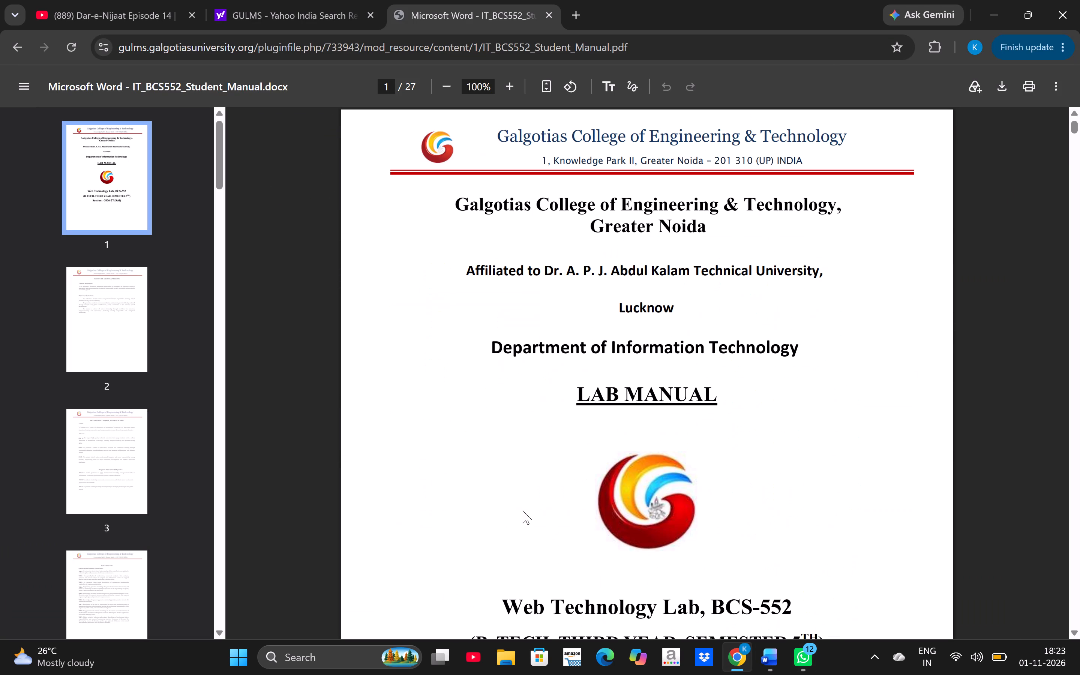
{"action": "left_click", "coordinate": [299, 2]}
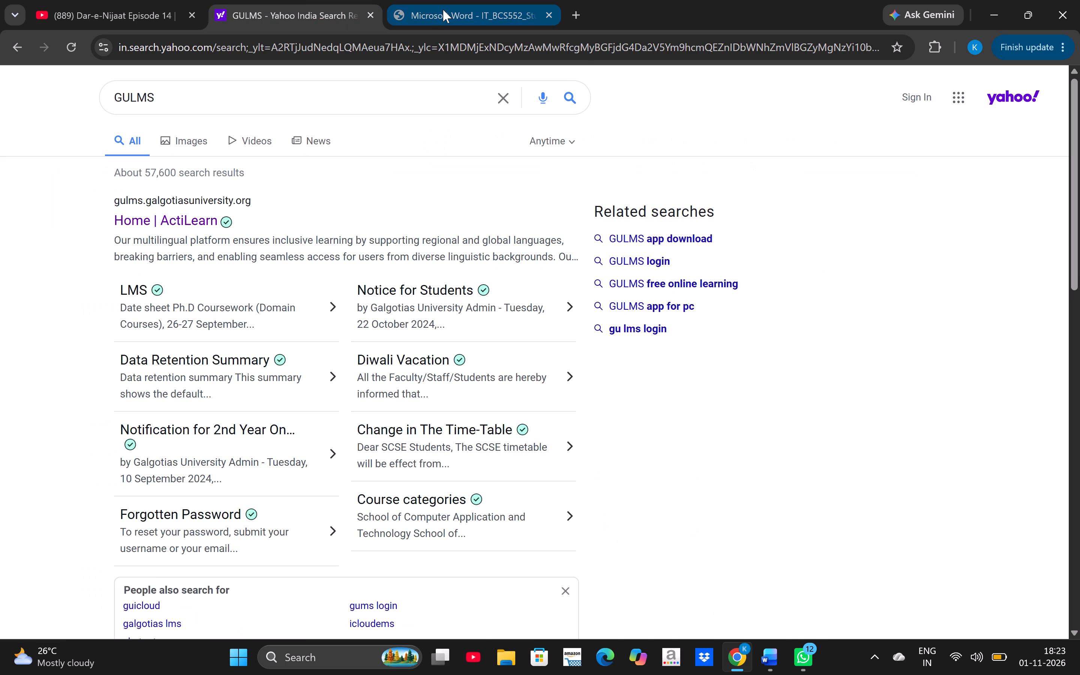
{"action": "left_click", "coordinate": [443, 9]}
{"action": "left_click", "coordinate": [14, 48]}
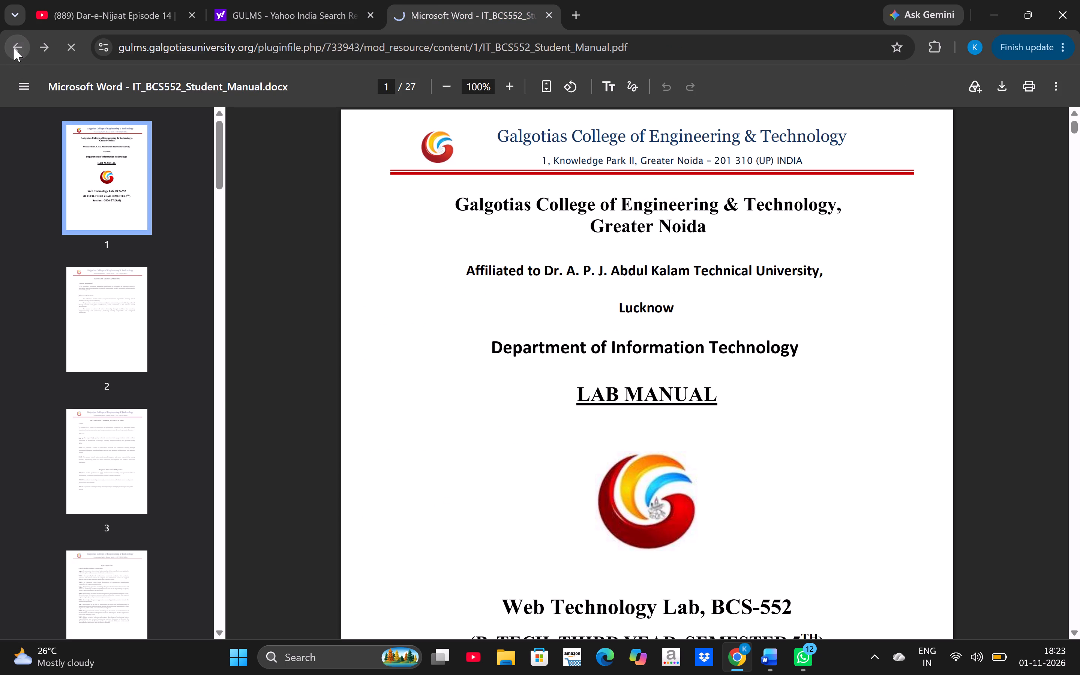
{"action": "scroll", "coordinate": [634, 271], "scroll_direction": "up", "scroll_amount": 7}
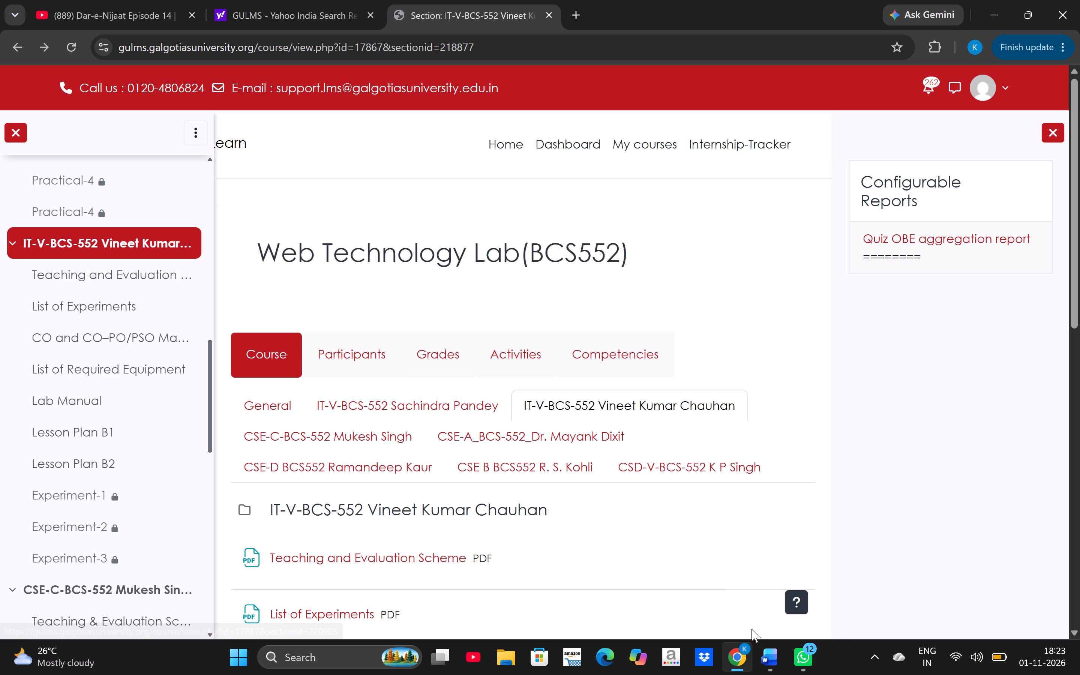
Back in Word, complete the teacher's name after Vineet with the middle name and surname given on the course page.
{"action": "left_click", "coordinate": [762, 658]}
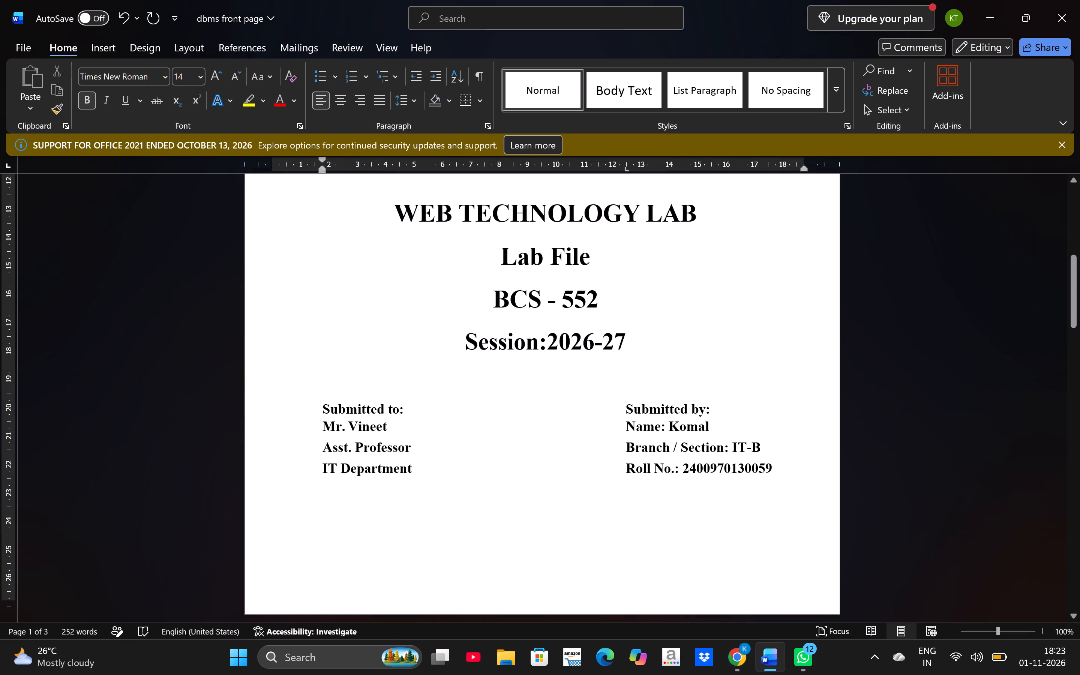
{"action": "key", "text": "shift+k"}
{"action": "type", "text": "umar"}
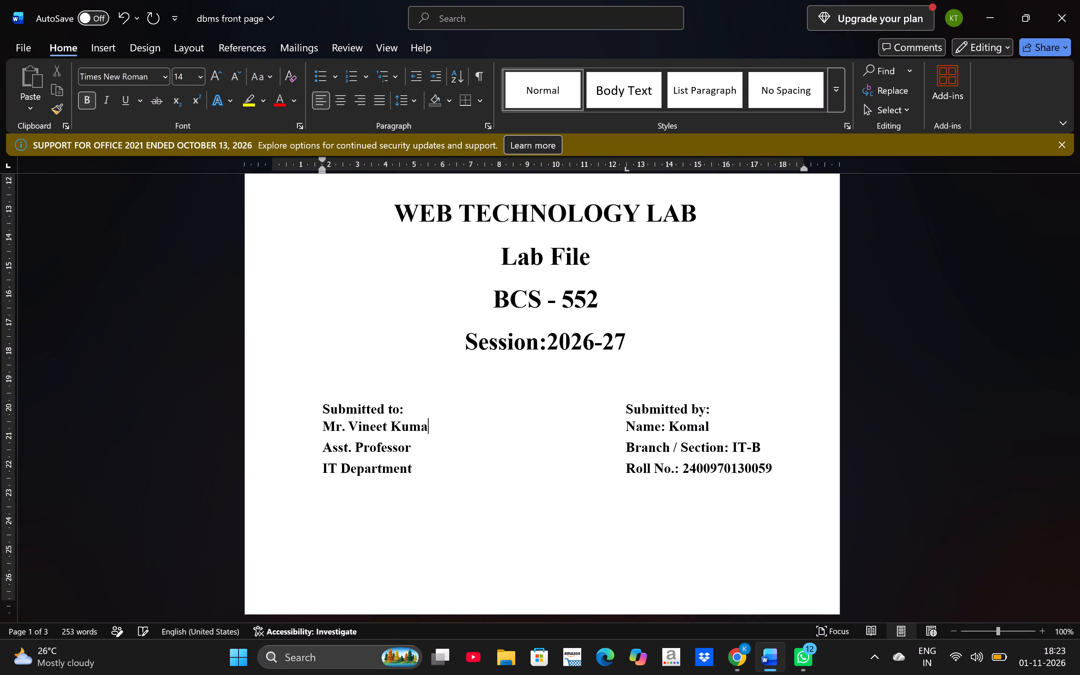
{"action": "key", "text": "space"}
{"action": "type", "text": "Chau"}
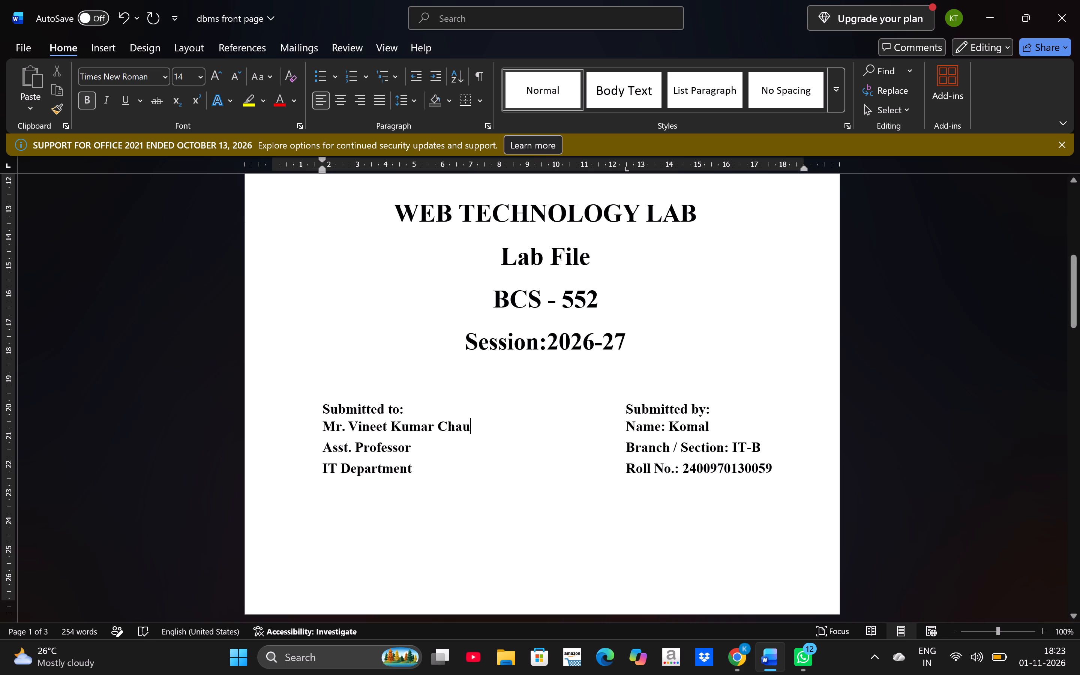
{"action": "left_click", "coordinate": [744, 659]}
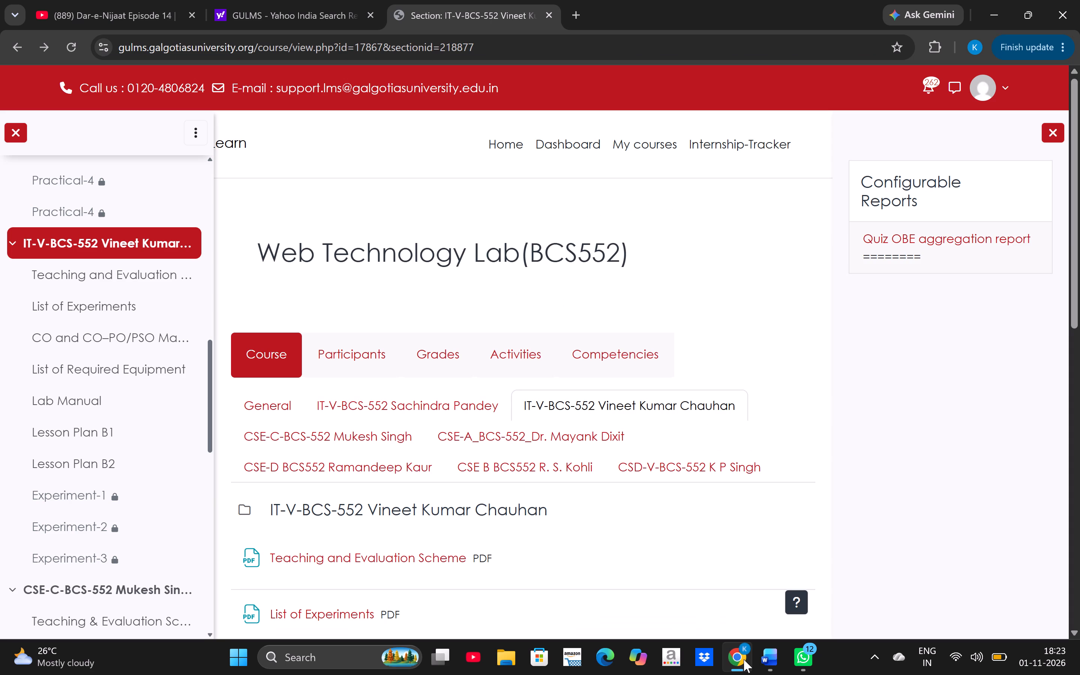
{"action": "left_click", "coordinate": [744, 659]}
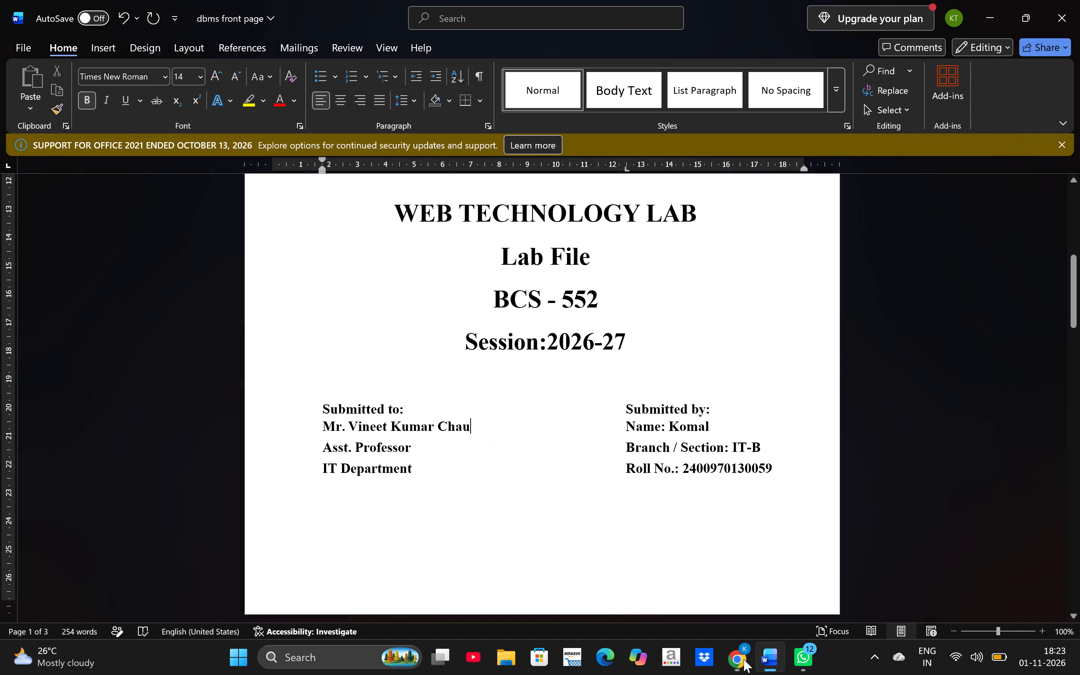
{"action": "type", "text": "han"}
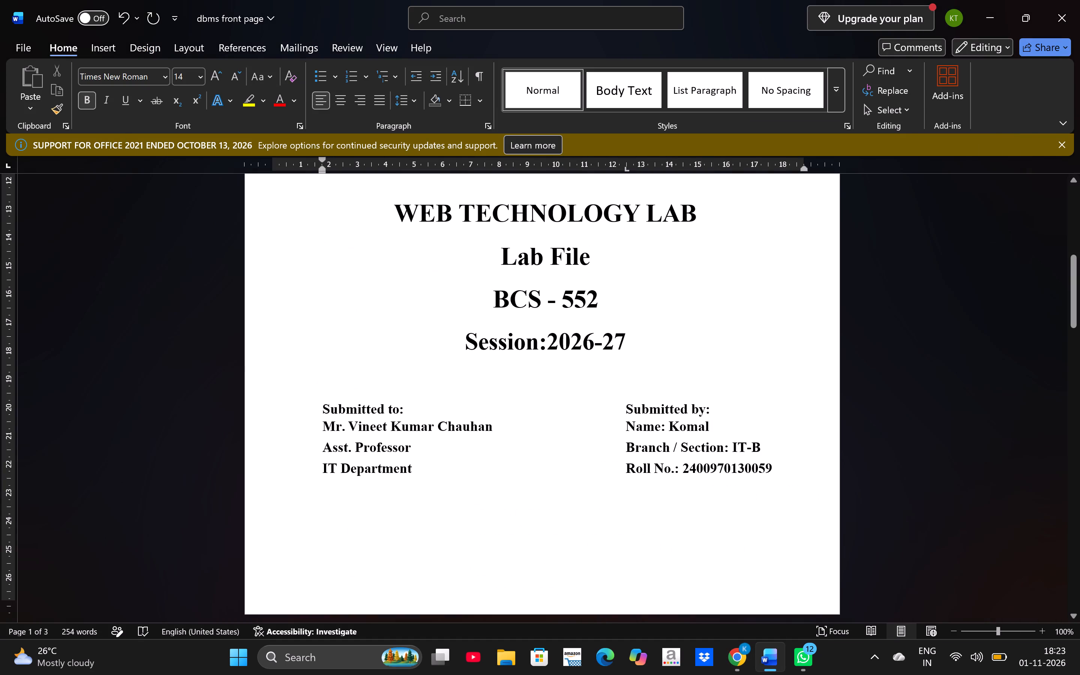
{"action": "left_click", "coordinate": [717, 425]}
{"action": "left_click", "coordinate": [414, 448]}
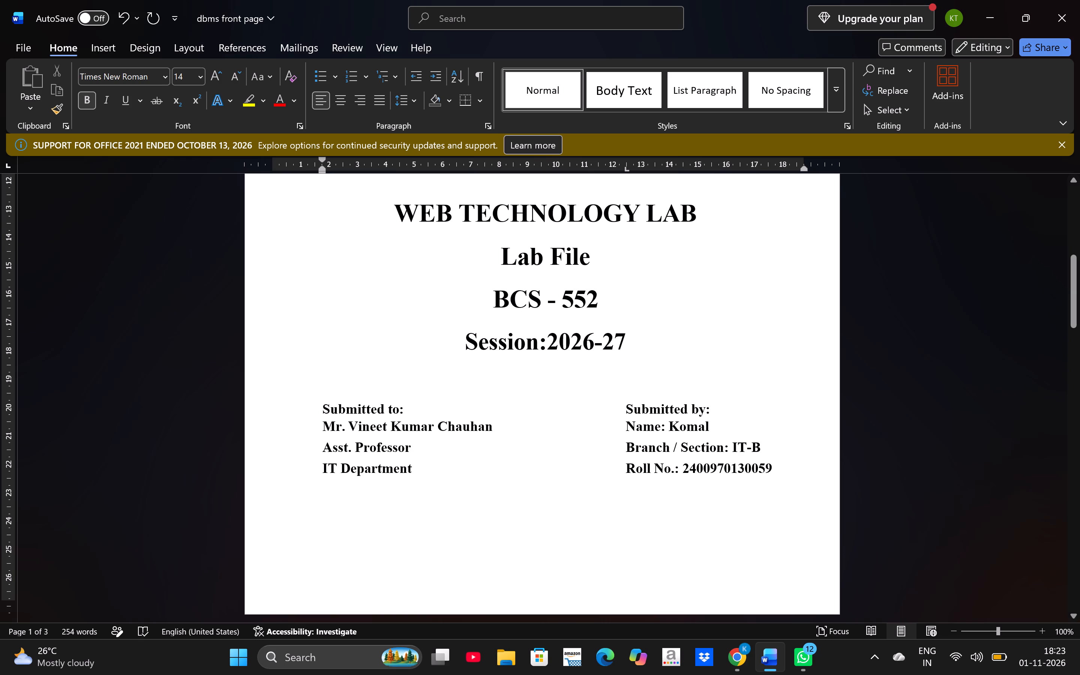
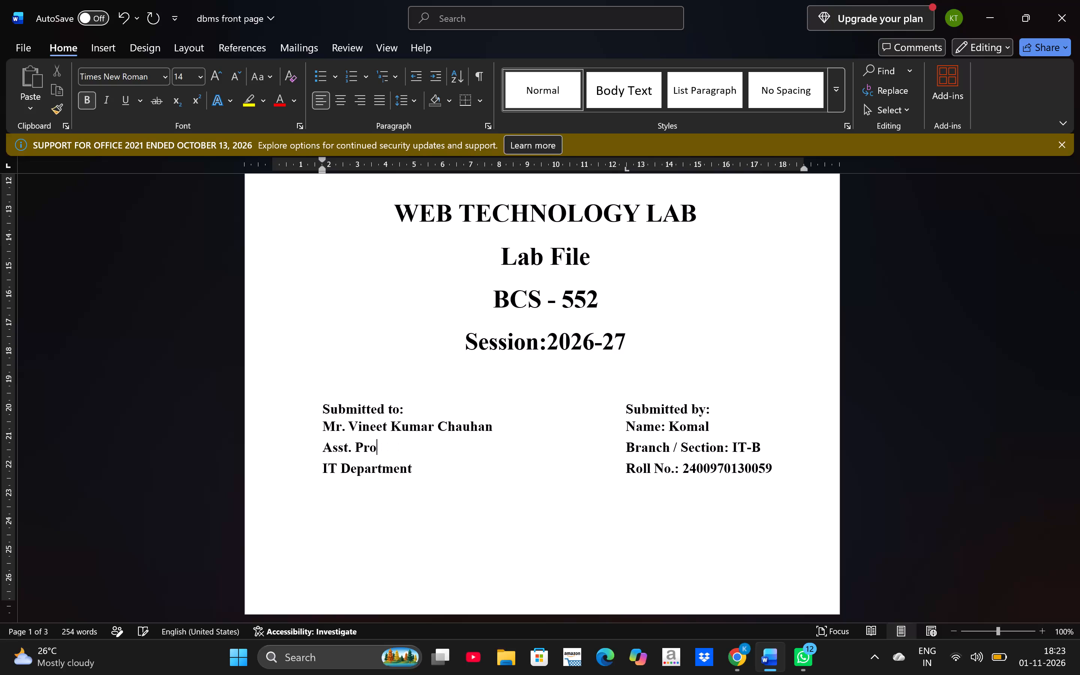
Replace the designation line between the first teacher's name and IT Department with the second teacher's name, prefixed with "Mr.".
{"action": "key", "text": "BackSpace"}
{"action": "key", "text": "BackSpace"}
{"action": "key", "text": "BackSpace"}
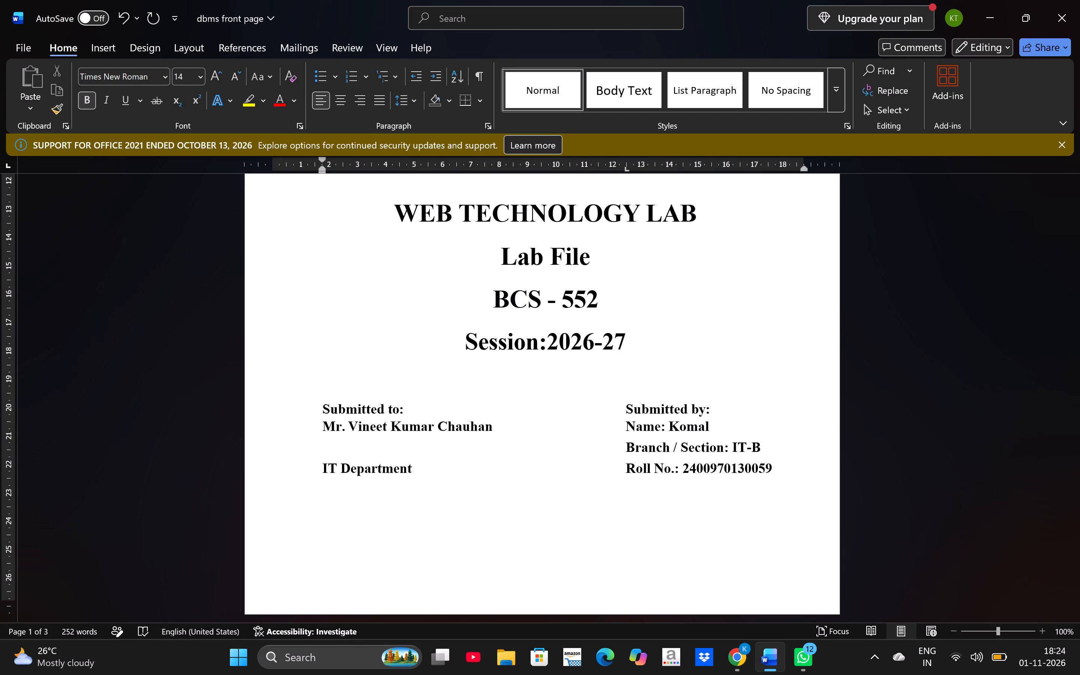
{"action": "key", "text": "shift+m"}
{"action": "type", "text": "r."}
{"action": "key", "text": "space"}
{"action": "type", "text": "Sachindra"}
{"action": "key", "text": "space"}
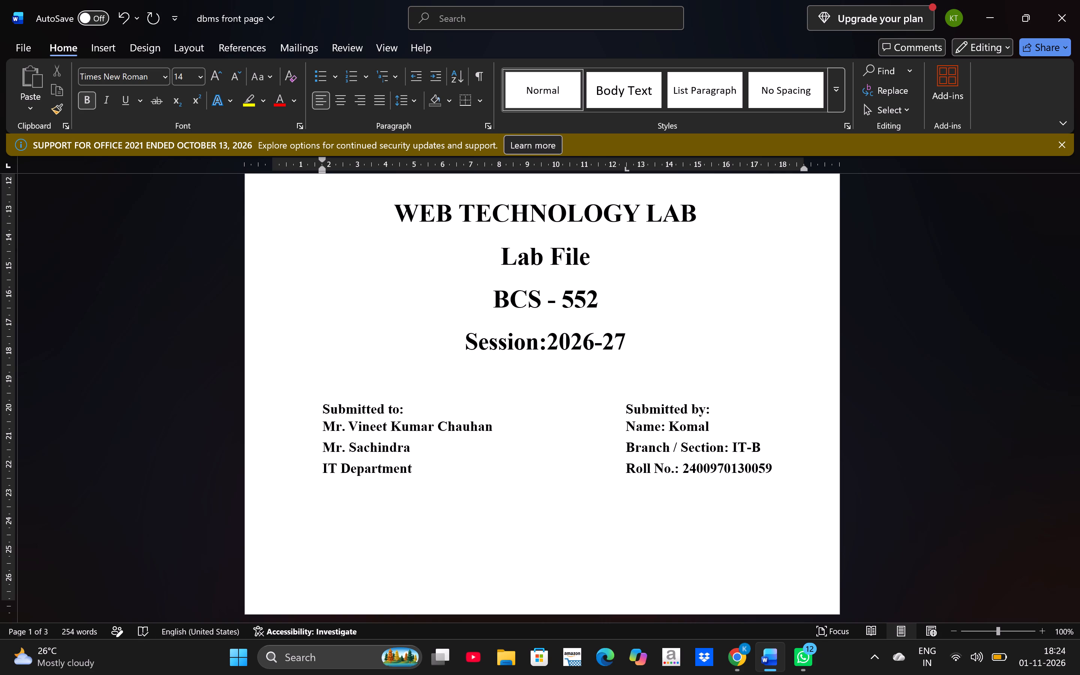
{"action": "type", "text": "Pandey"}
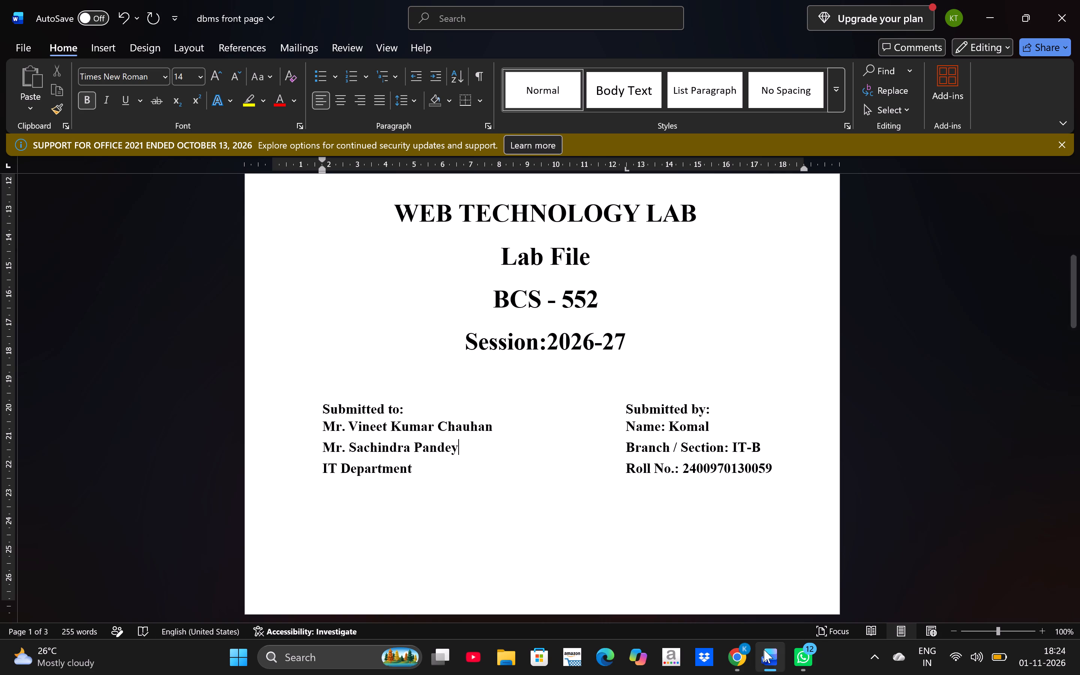
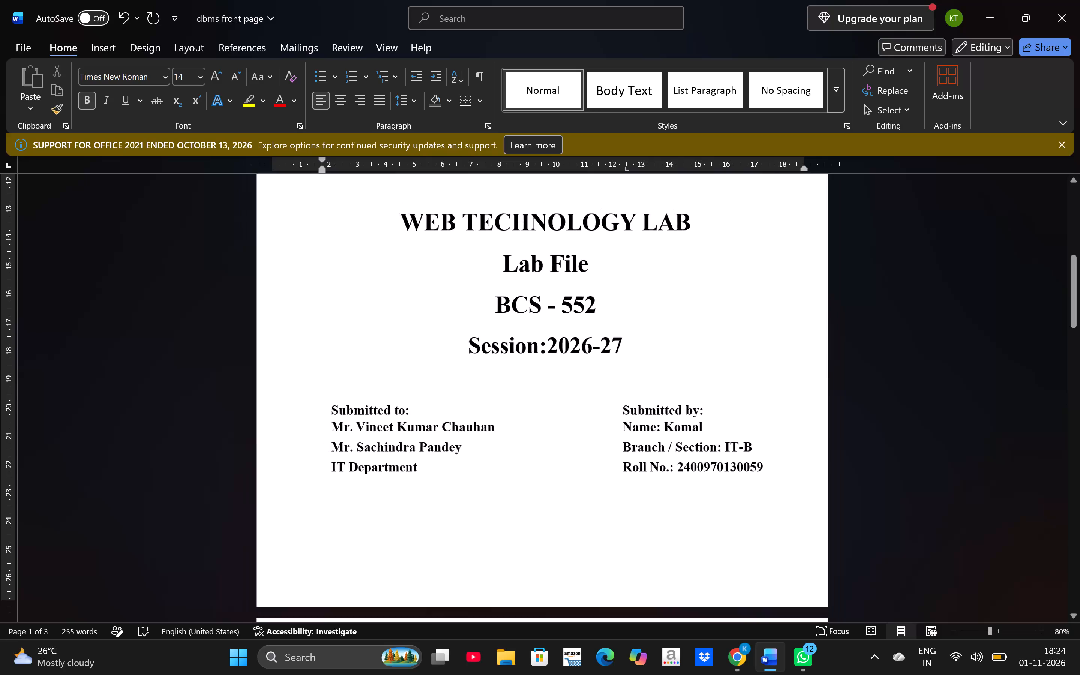
Delete the old DBMS objectives table from page 2, along with the page that held it after the cover.
{"action": "left_click", "coordinate": [970, 496]}
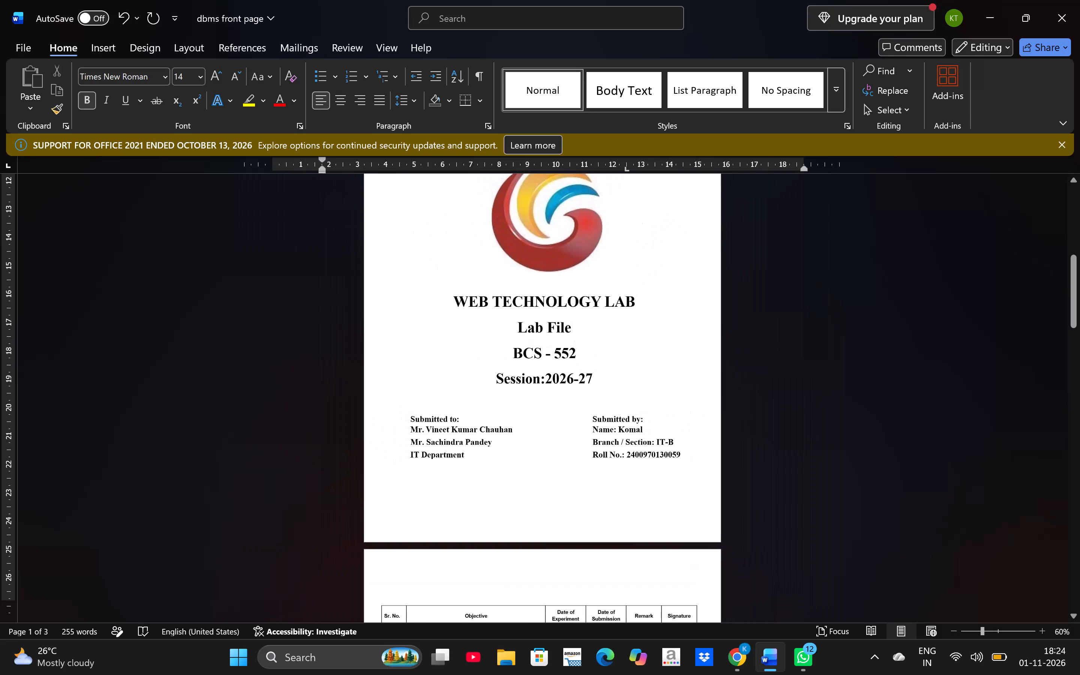
{"action": "scroll", "coordinate": [769, 483], "scroll_direction": "up", "scroll_amount": 3, "text": "ctrl"}
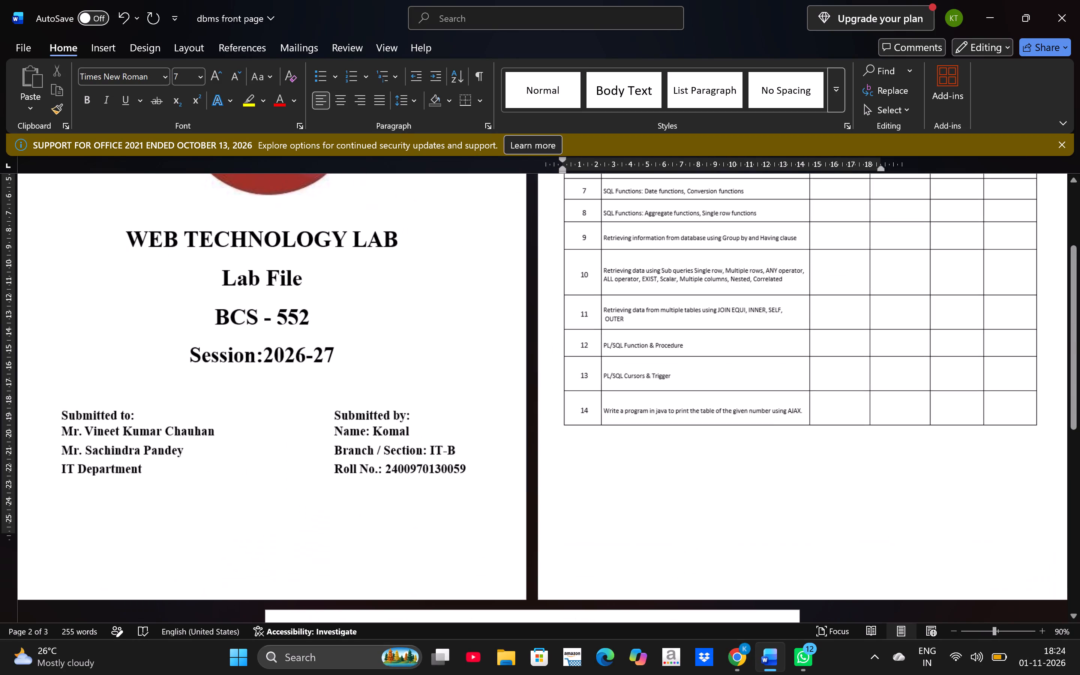
{"action": "scroll", "coordinate": [769, 483], "scroll_direction": "up", "scroll_amount": 7}
{"action": "scroll", "coordinate": [769, 483], "scroll_direction": "down", "scroll_amount": 1}
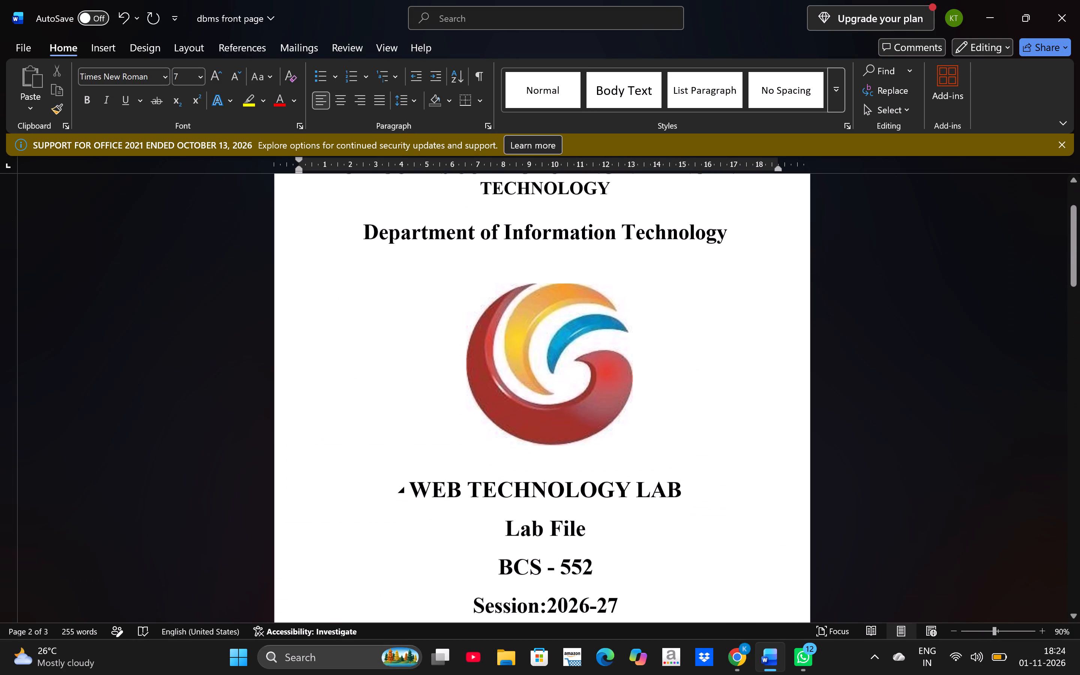
{"action": "scroll", "coordinate": [769, 483], "scroll_direction": "down", "scroll_amount": 1}
{"action": "scroll", "coordinate": [769, 483], "scroll_direction": "down", "scroll_amount": 4, "text": "ctrl"}
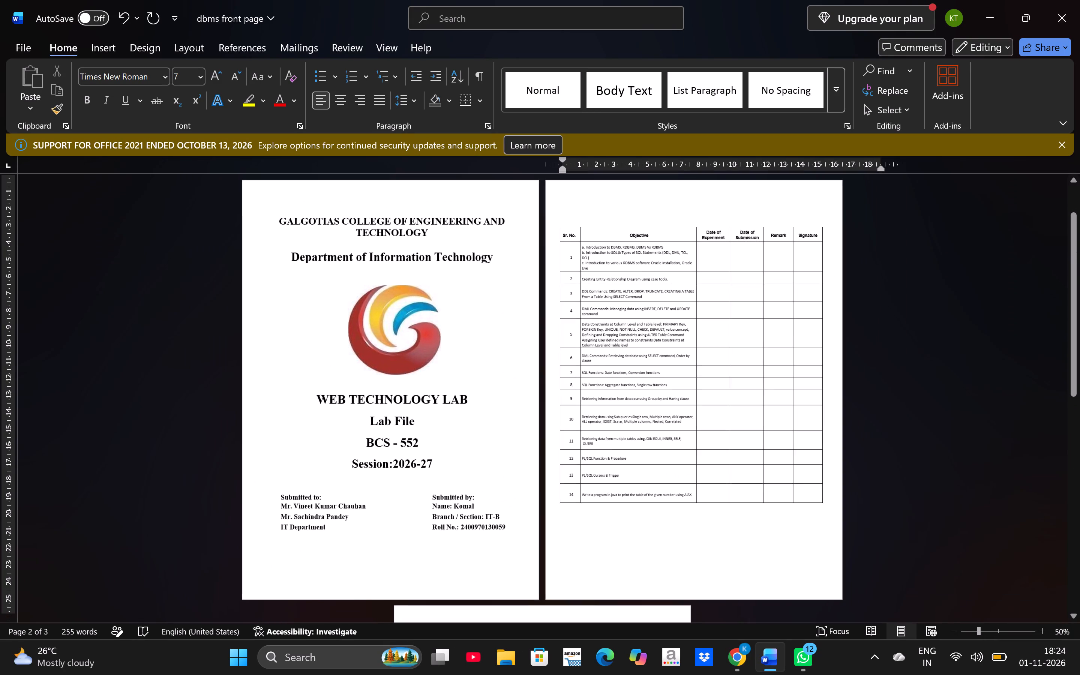
{"action": "right_click", "coordinate": [582, 216]}
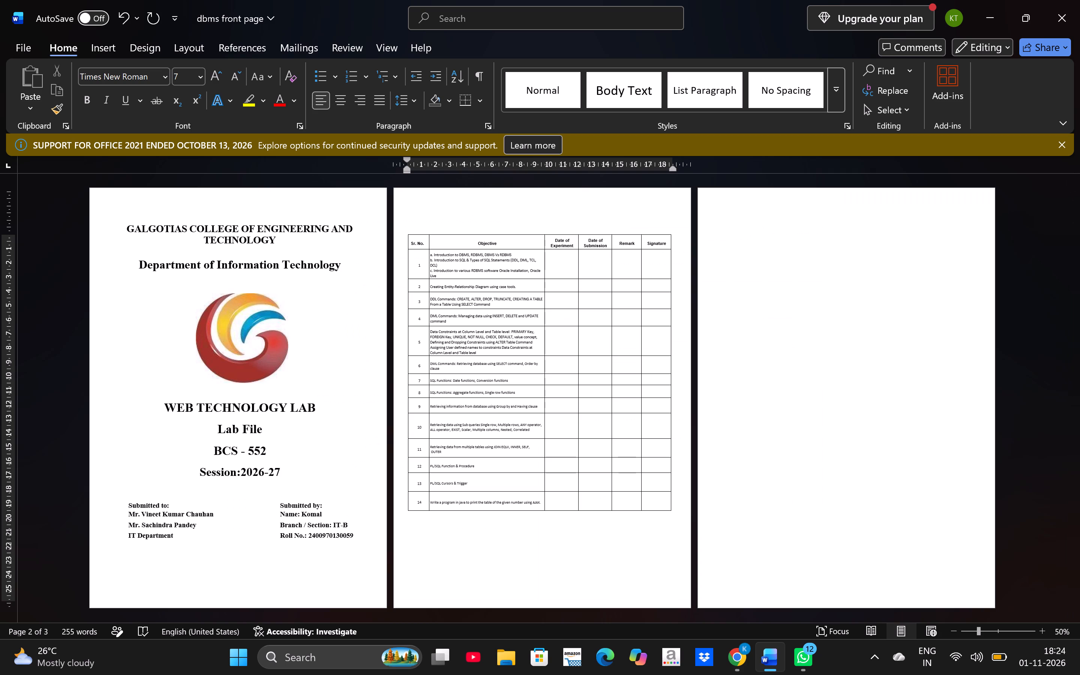
{"action": "key", "text": "BackSpace"}
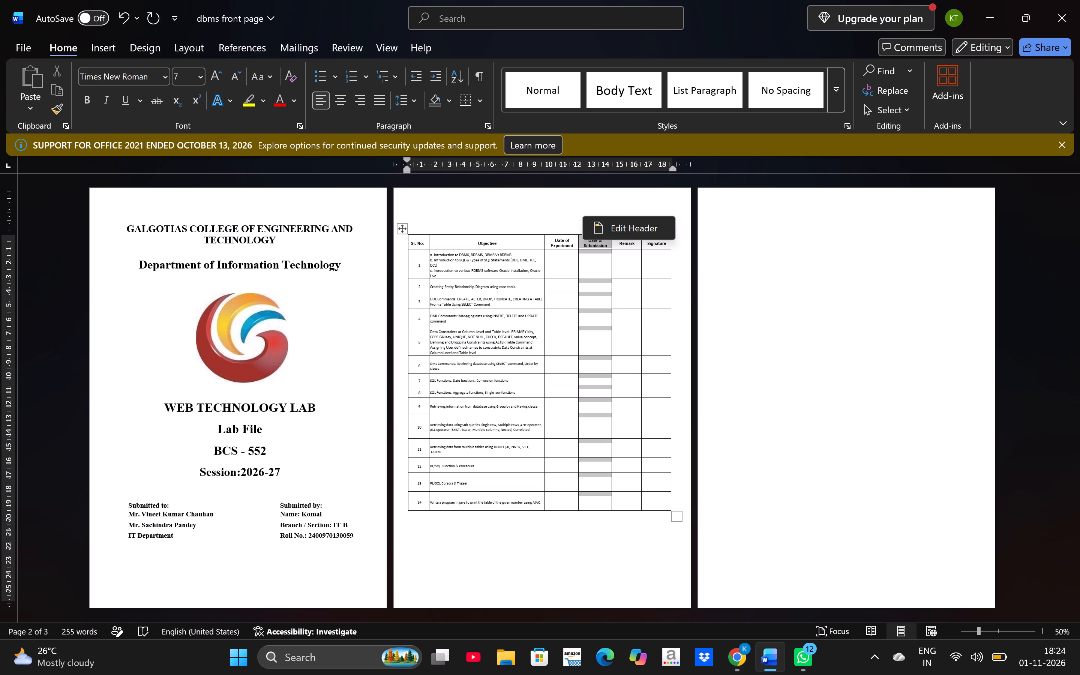
{"action": "left_click", "coordinate": [416, 204]}
{"action": "right_click_drag", "start_coordinate": [409, 208], "coordinate": [481, 340]}
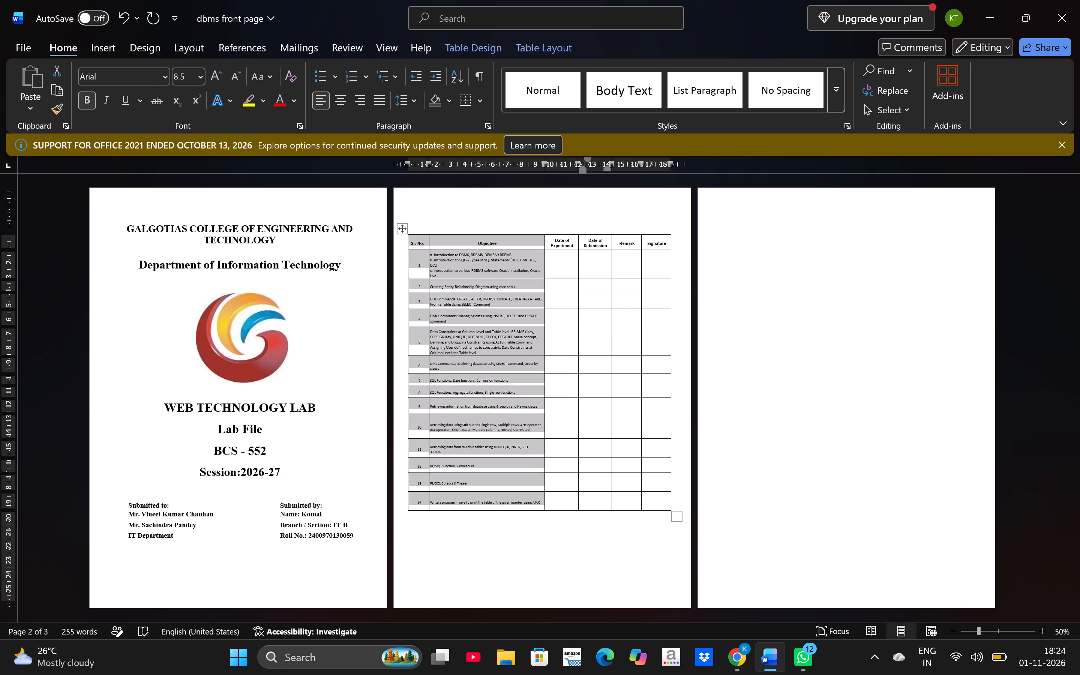
{"action": "right_click_drag", "start_coordinate": [481, 340], "coordinate": [673, 495]}
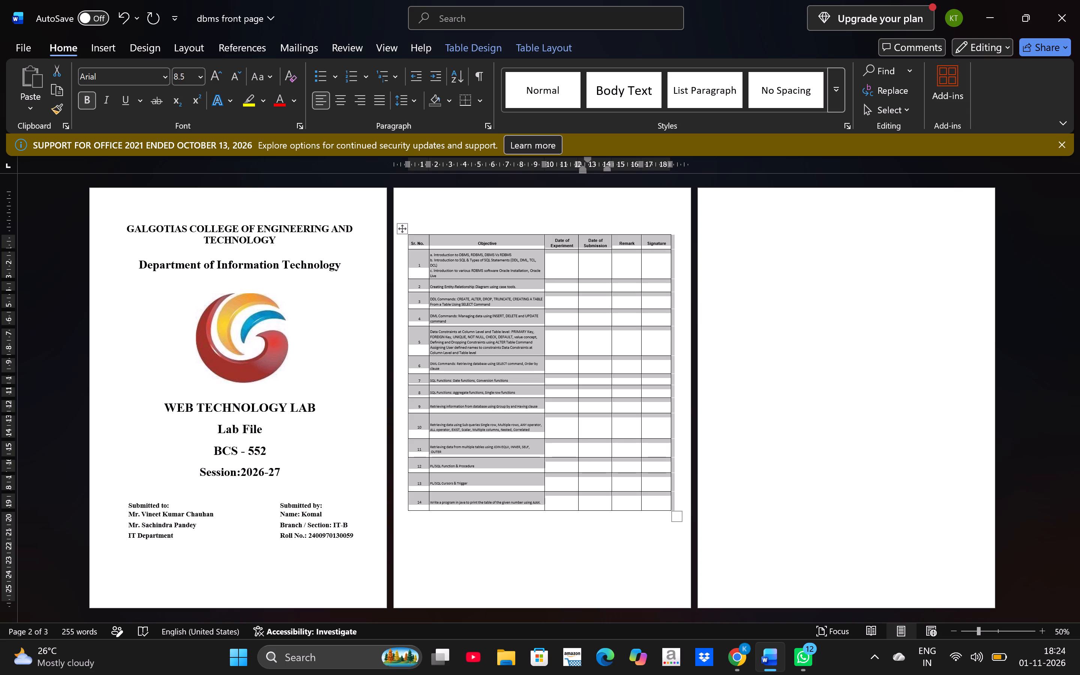
{"action": "right_click_drag", "start_coordinate": [673, 495], "coordinate": [825, 589]}
{"action": "right_click_drag", "start_coordinate": [825, 589], "coordinate": [849, 587]}
{"action": "key", "text": "BackSpace"}
{"action": "key", "text": "BackSpace"}
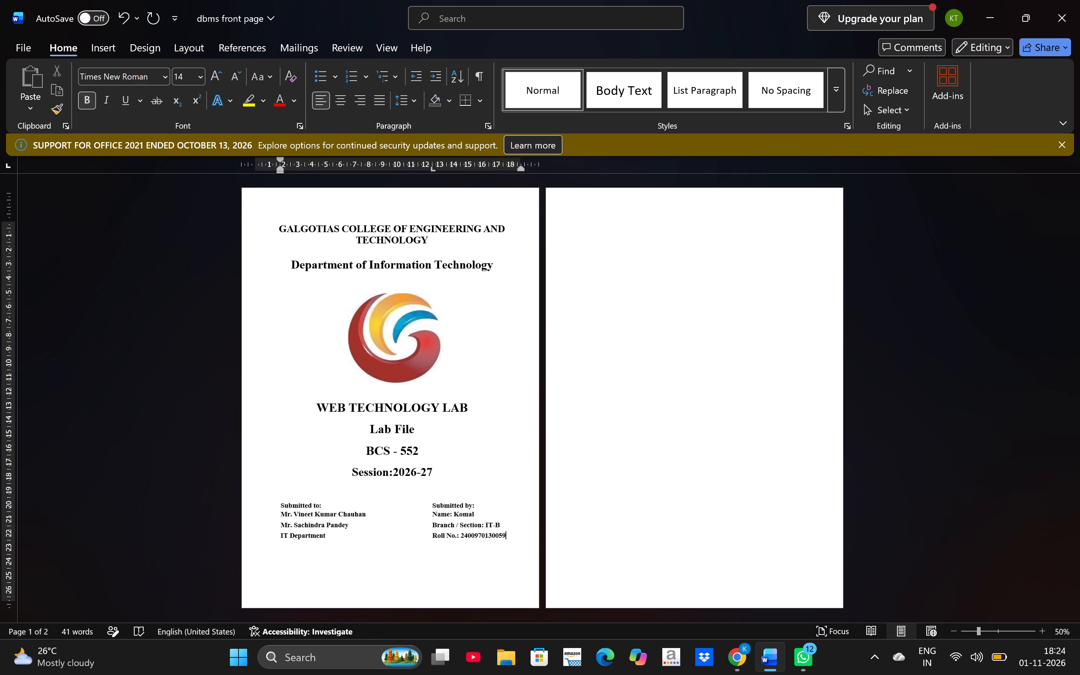
Place the cursor on the blank second page and show the document's paragraph and formatting marks.
{"action": "right_click_drag", "start_coordinate": [571, 223], "coordinate": [615, 264]}
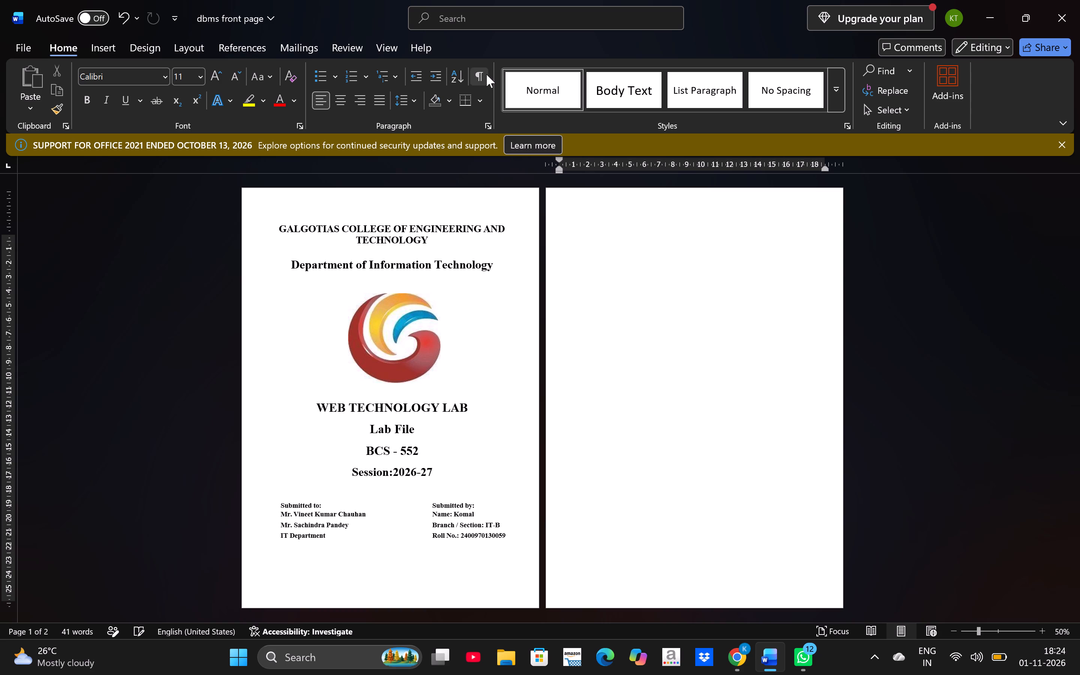
{"action": "left_click", "coordinate": [486, 74]}
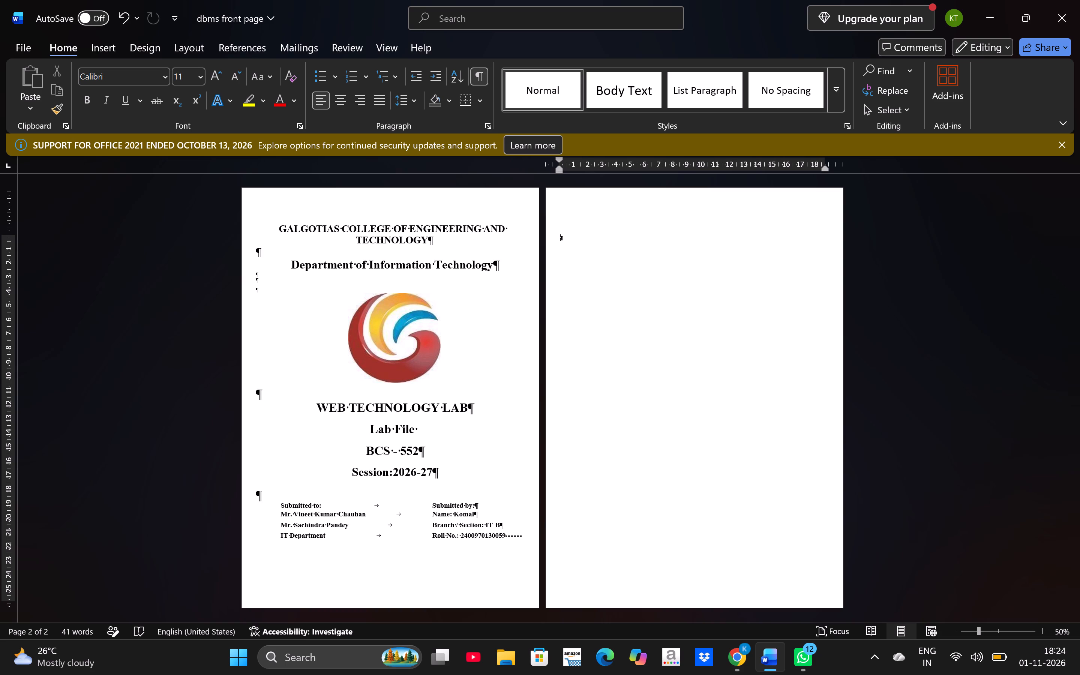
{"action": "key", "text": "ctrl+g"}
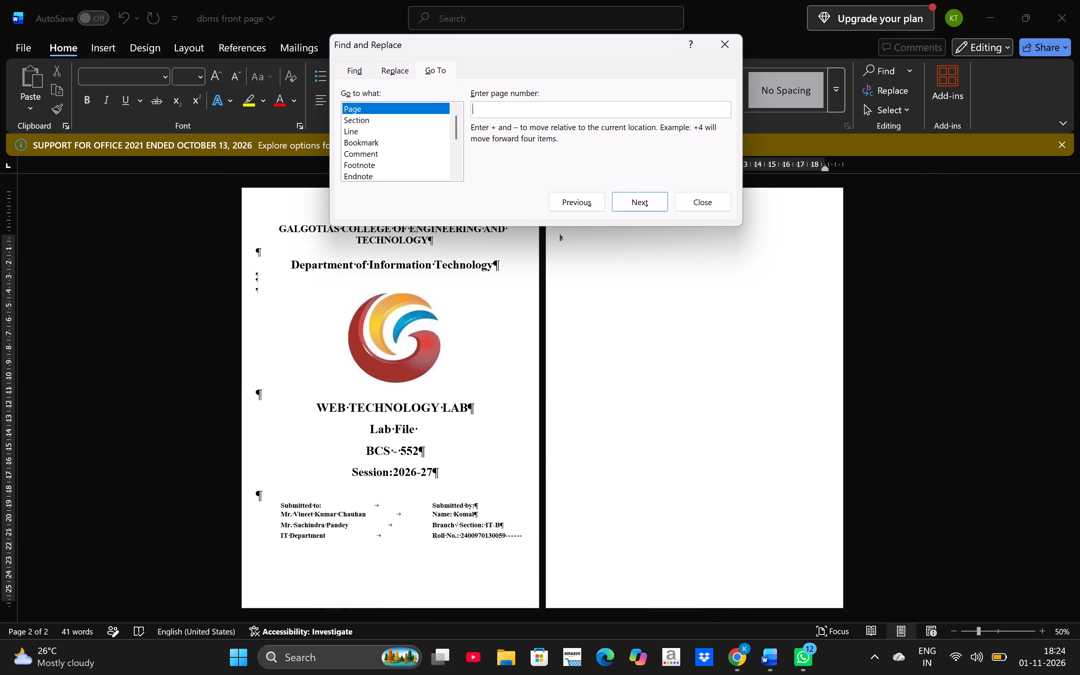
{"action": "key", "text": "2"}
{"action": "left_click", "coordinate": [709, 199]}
Delete the blank second page by removing the break after the roll number line, and hide the formatting marks.
{"action": "key", "text": "BackSpace"}
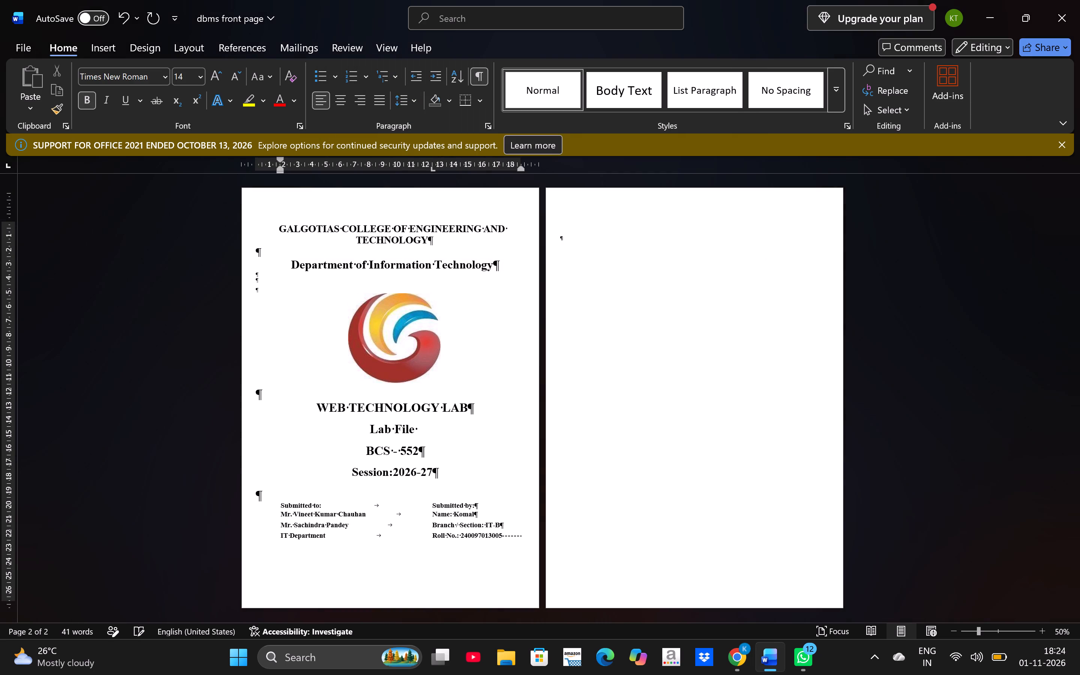
{"action": "key", "text": "BackSpace"}
{"action": "key", "text": "Delete"}
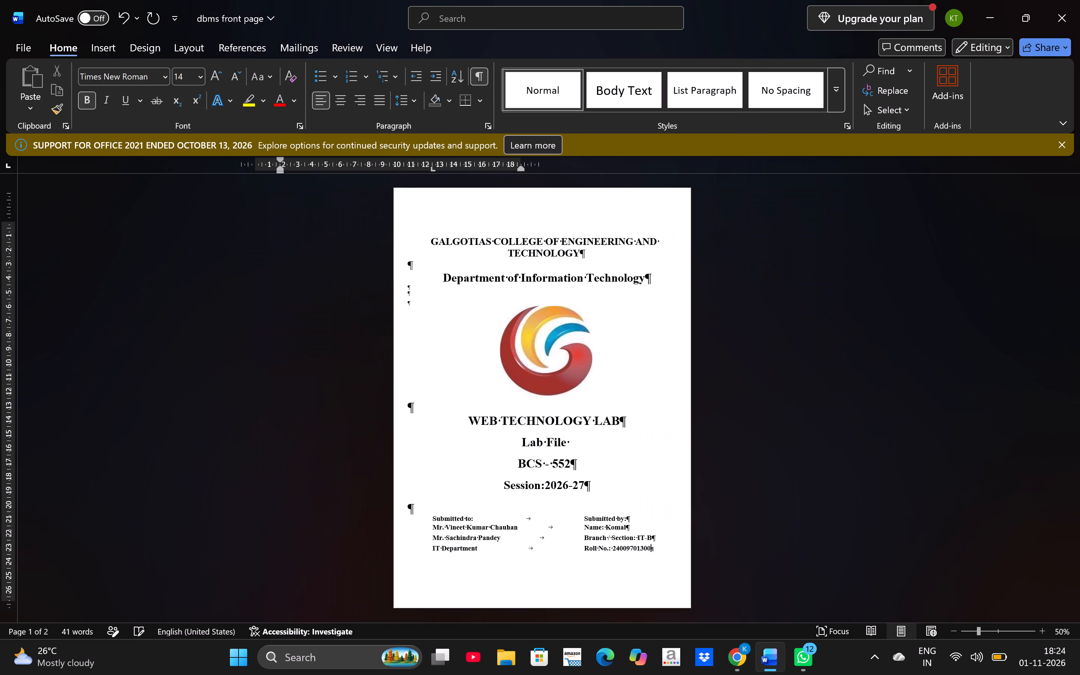
{"action": "left_click", "coordinate": [477, 70]}
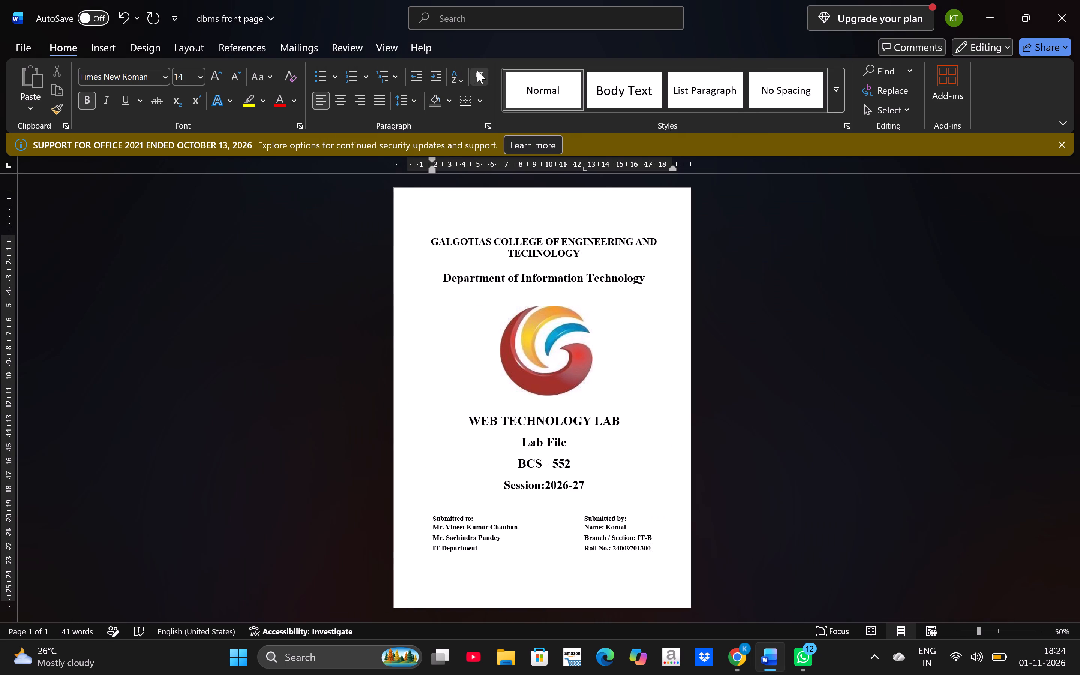
Delete the empty paragraph between the Department of Information Technology line and the logo.
{"action": "left_click", "coordinate": [774, 375]}
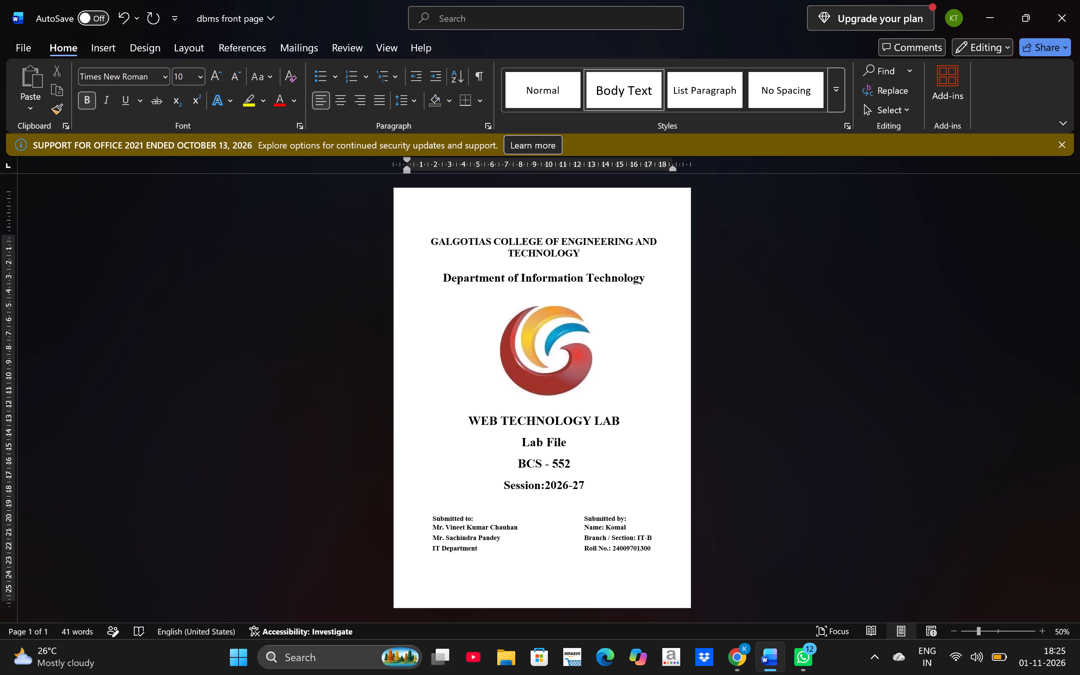
{"action": "scroll", "coordinate": [667, 404], "scroll_direction": "up", "scroll_amount": 1, "text": "ctrl"}
{"action": "scroll", "coordinate": [667, 404], "scroll_direction": "down", "scroll_amount": 1}
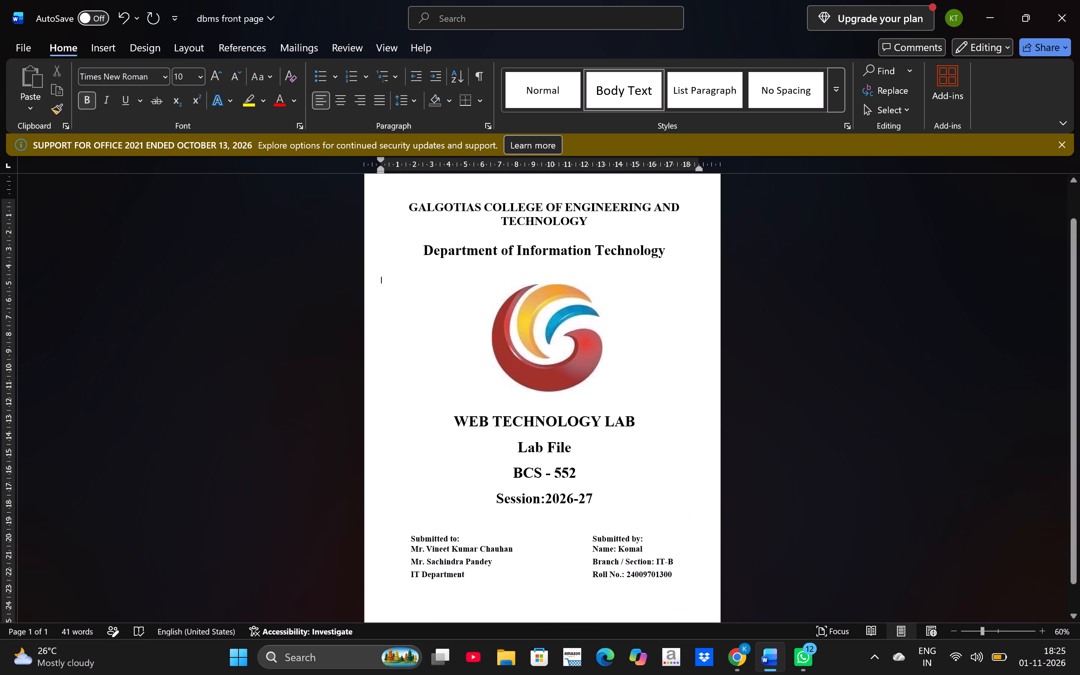
{"action": "key", "text": "Delete"}
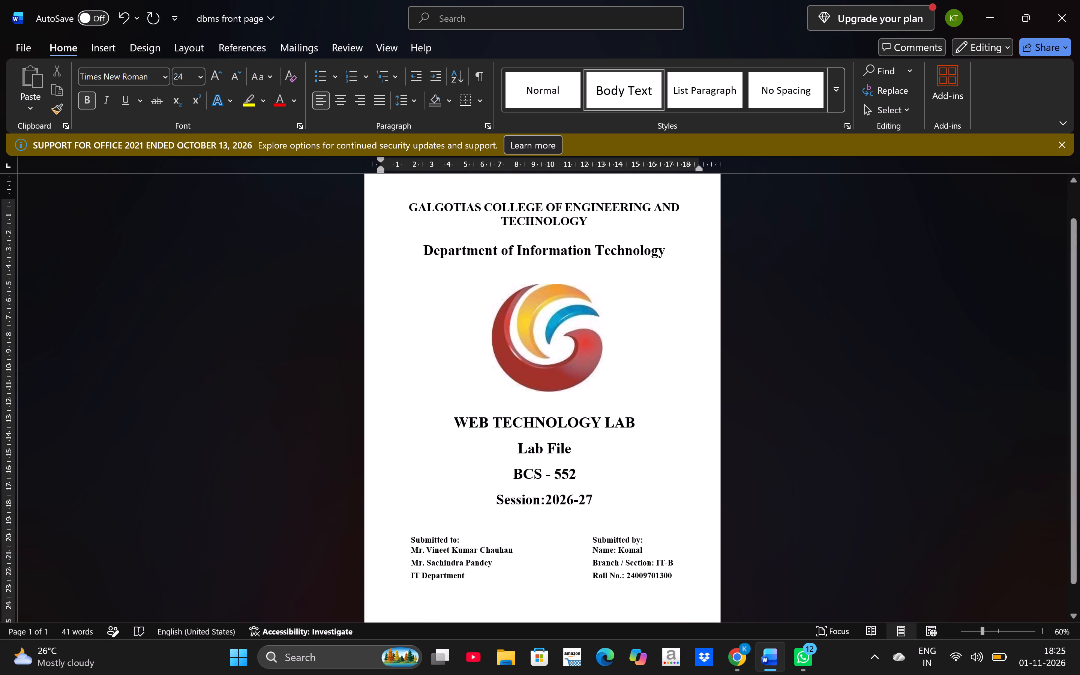
Capture a rectangular screen snip of the front page, from the college heading down to the Submitted to and Submitted by blocks.
{"action": "key", "text": "shift+super+s"}
{"action": "left_click_drag", "start_coordinate": [378, 186], "coordinate": [408, 285]}
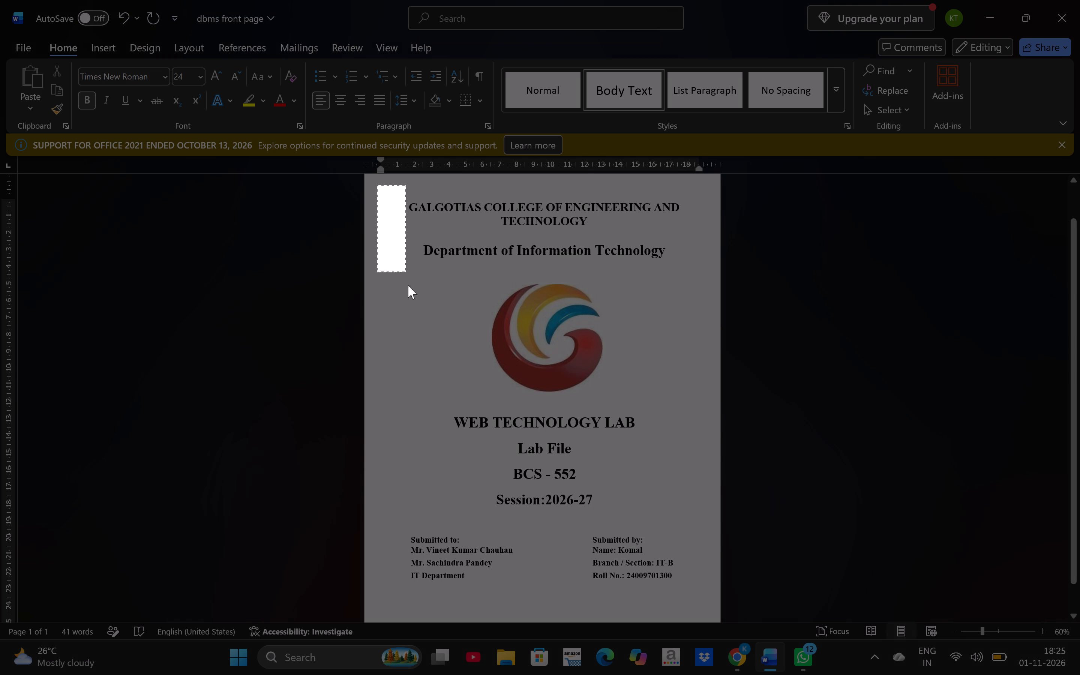
{"action": "left_click_drag", "start_coordinate": [408, 285], "coordinate": [696, 616]}
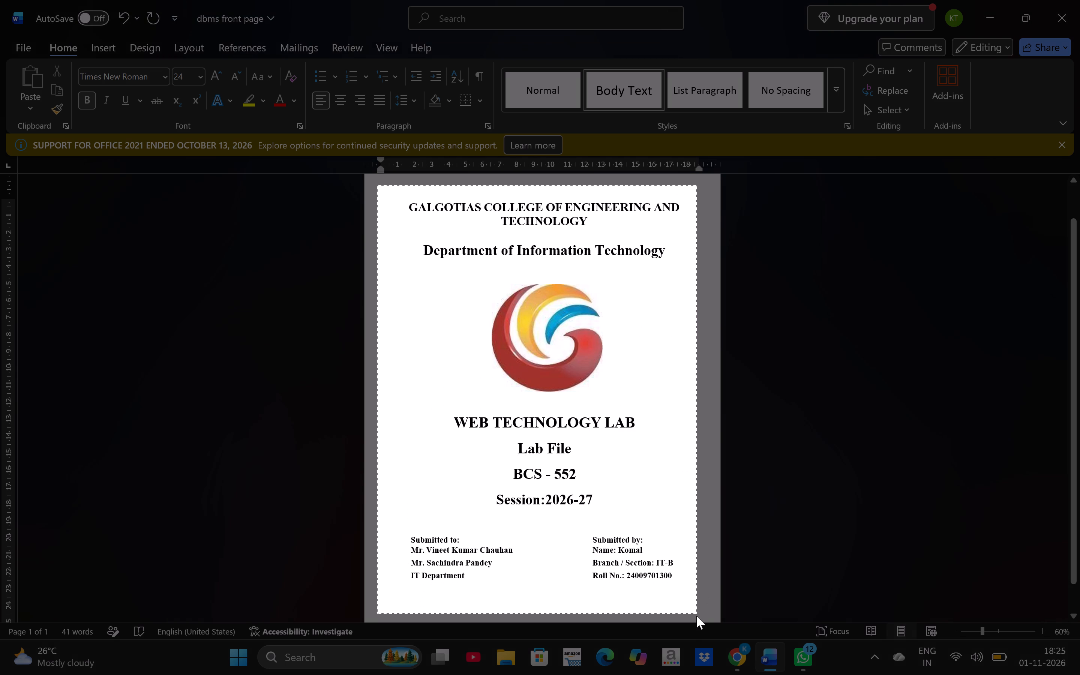
{"action": "left_click_drag", "start_coordinate": [696, 616], "coordinate": [701, 608]}
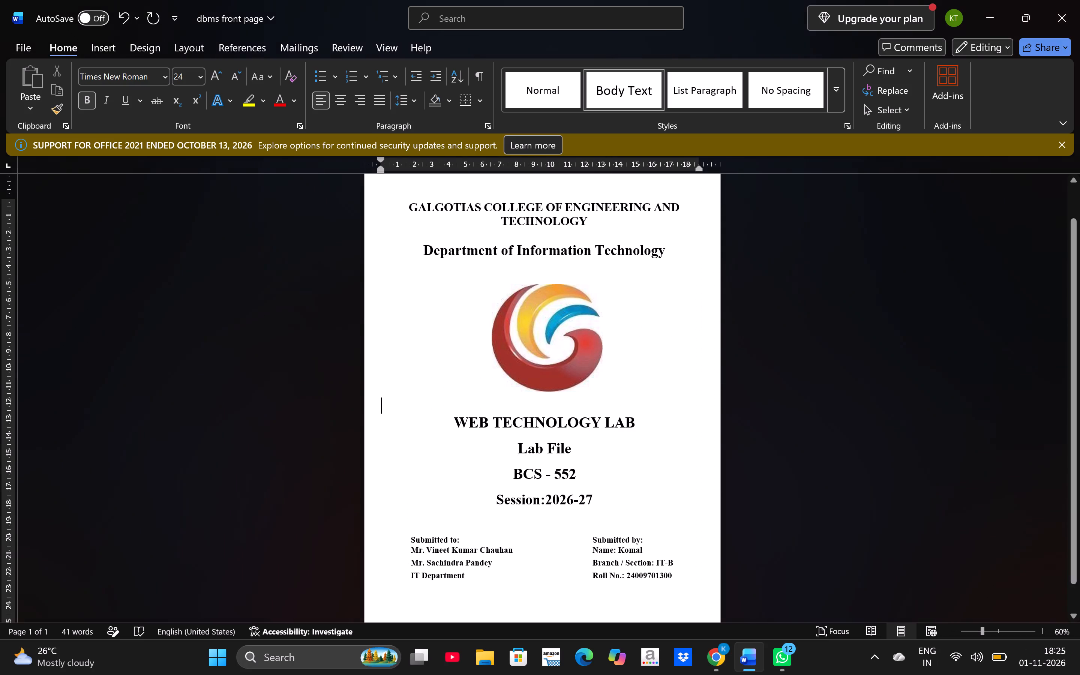
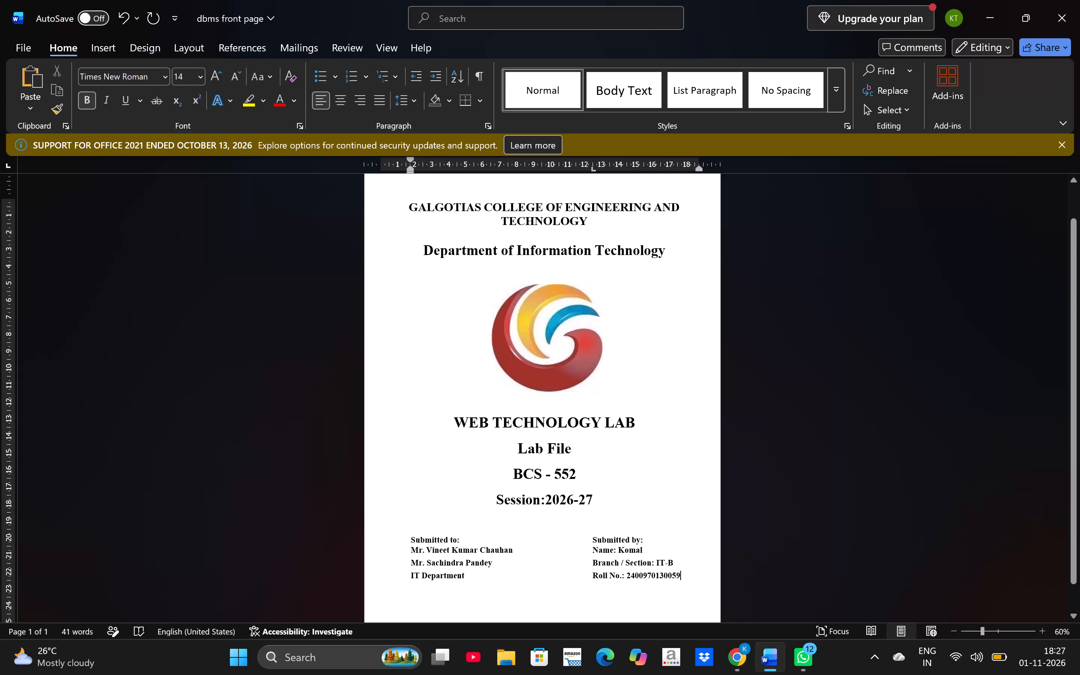
Add 1 to the end of the Branch / Section line so the section reads IT-B1.
{"action": "left_click", "coordinate": [674, 561]}
{"action": "key", "text": "1"}
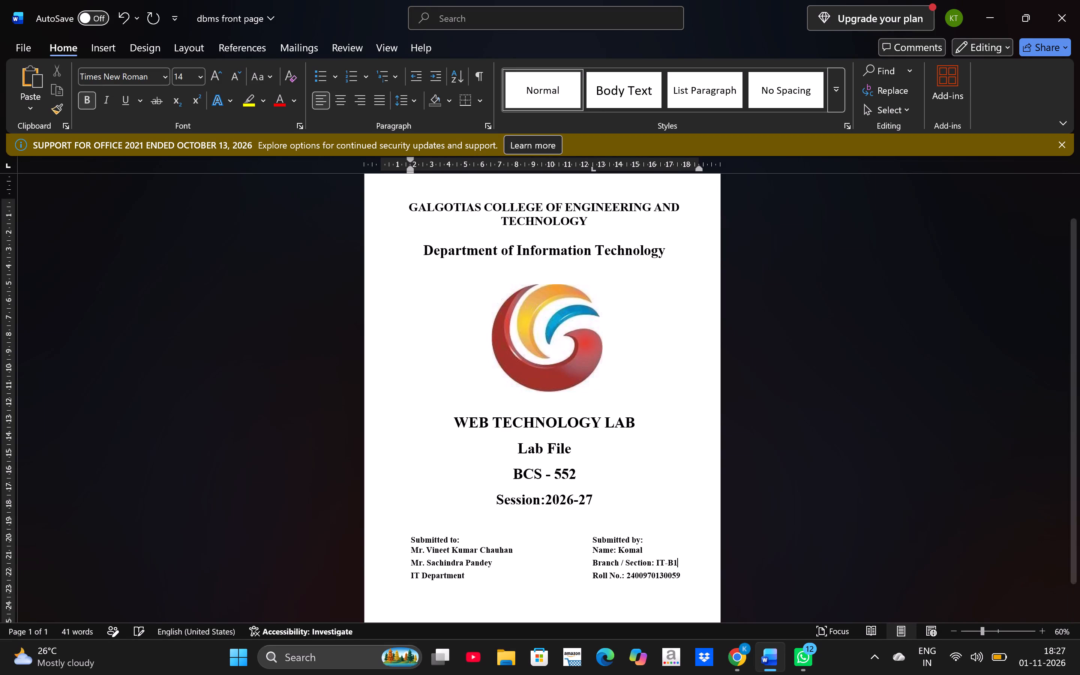
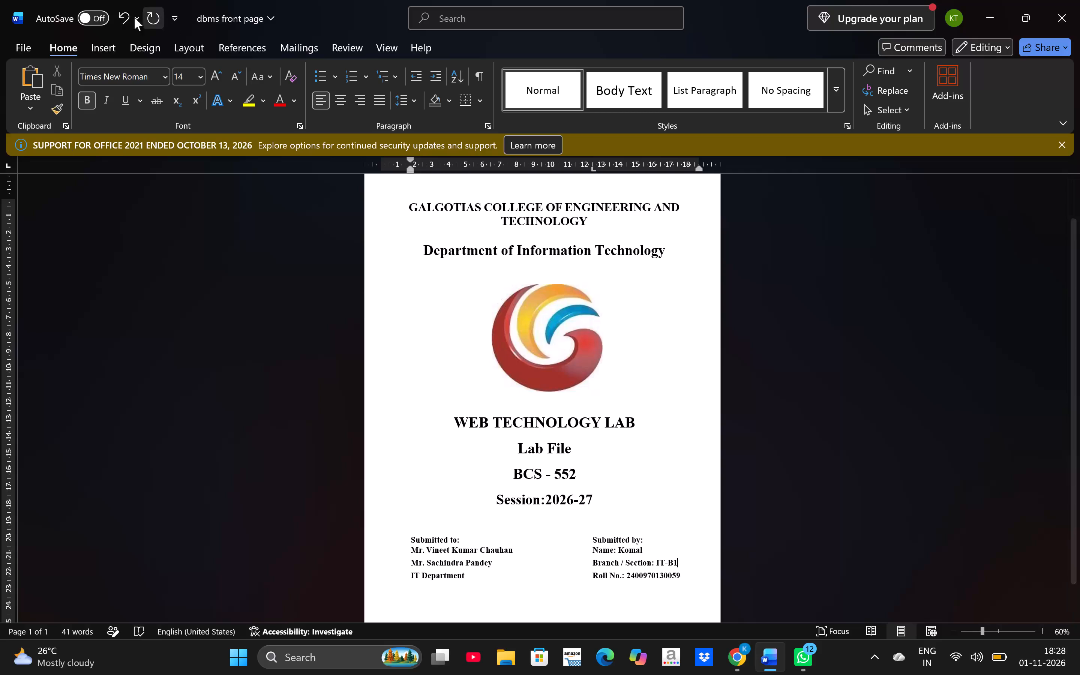
Turn on AutoSave for the front page document by uploading it to OneDrive - Personal.
{"action": "left_click", "coordinate": [231, 15]}
{"action": "left_click", "coordinate": [185, 83]}
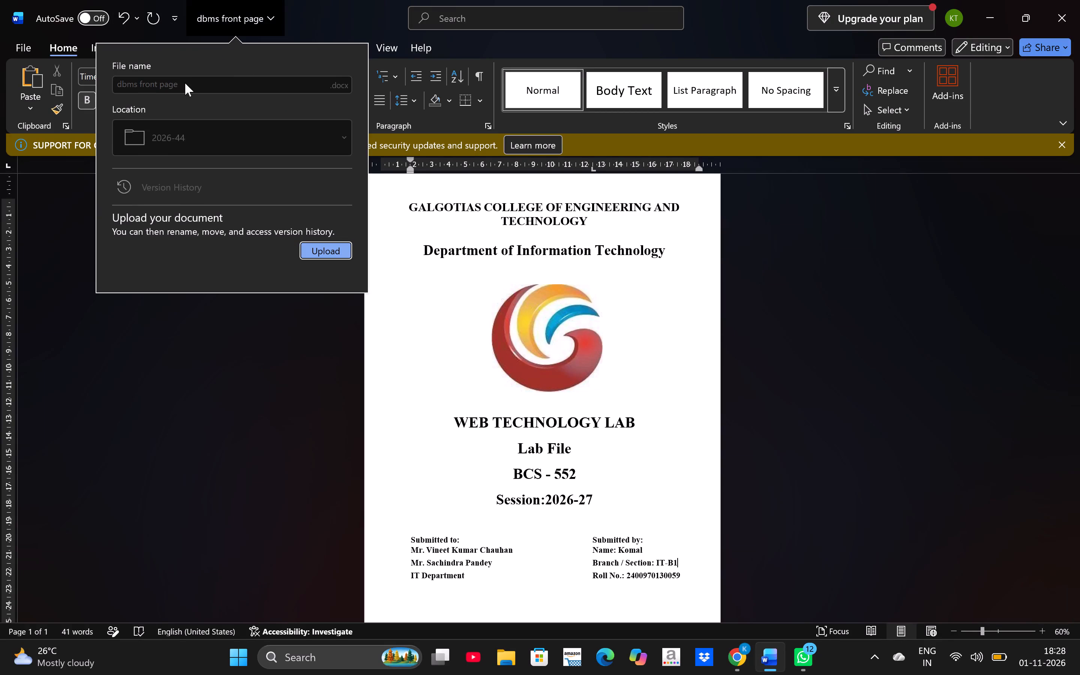
{"action": "left_click", "coordinate": [88, 16]}
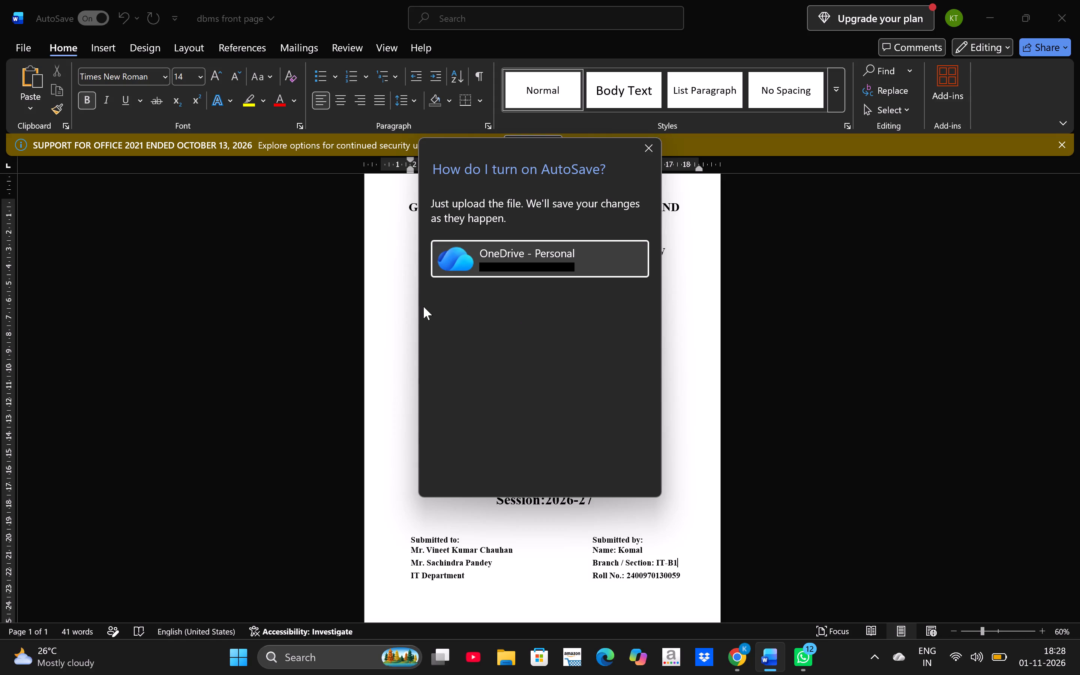
{"action": "left_click", "coordinate": [565, 257]}
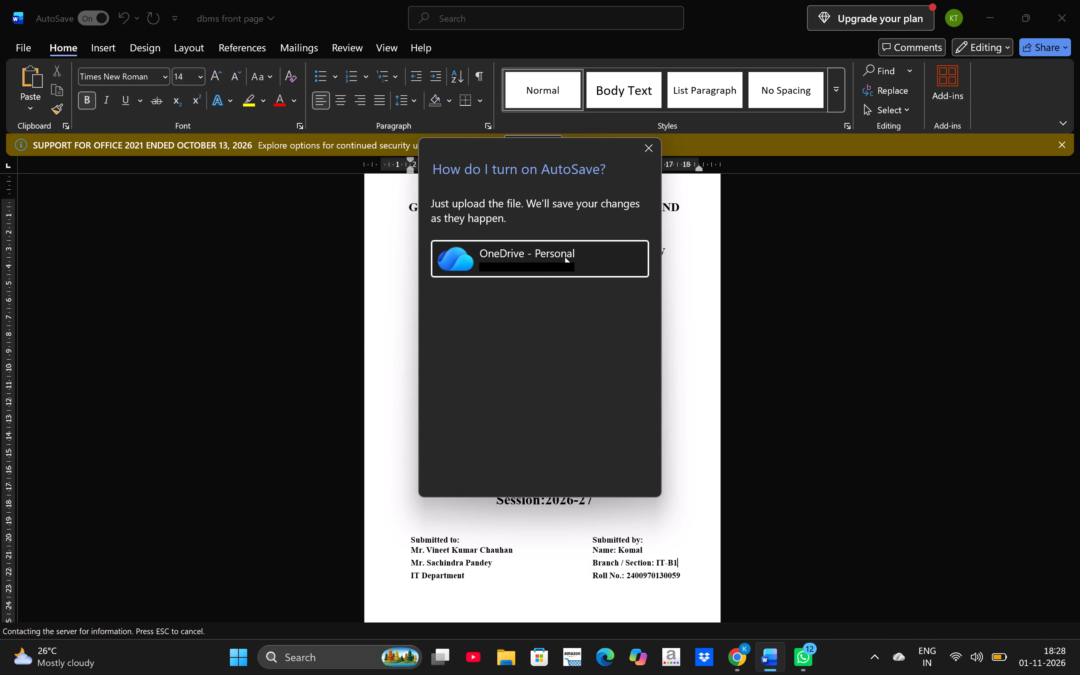
{"action": "left_click", "coordinate": [565, 257]}
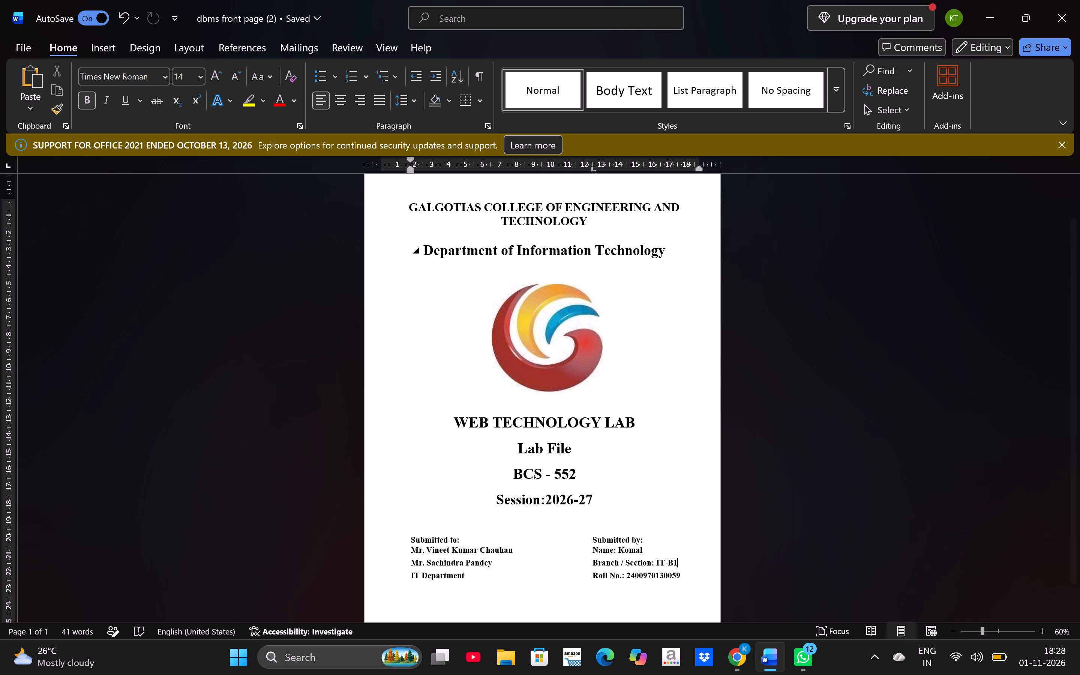
Open the Save a Copy options for the front page document.
{"action": "left_click", "coordinate": [20, 49]}
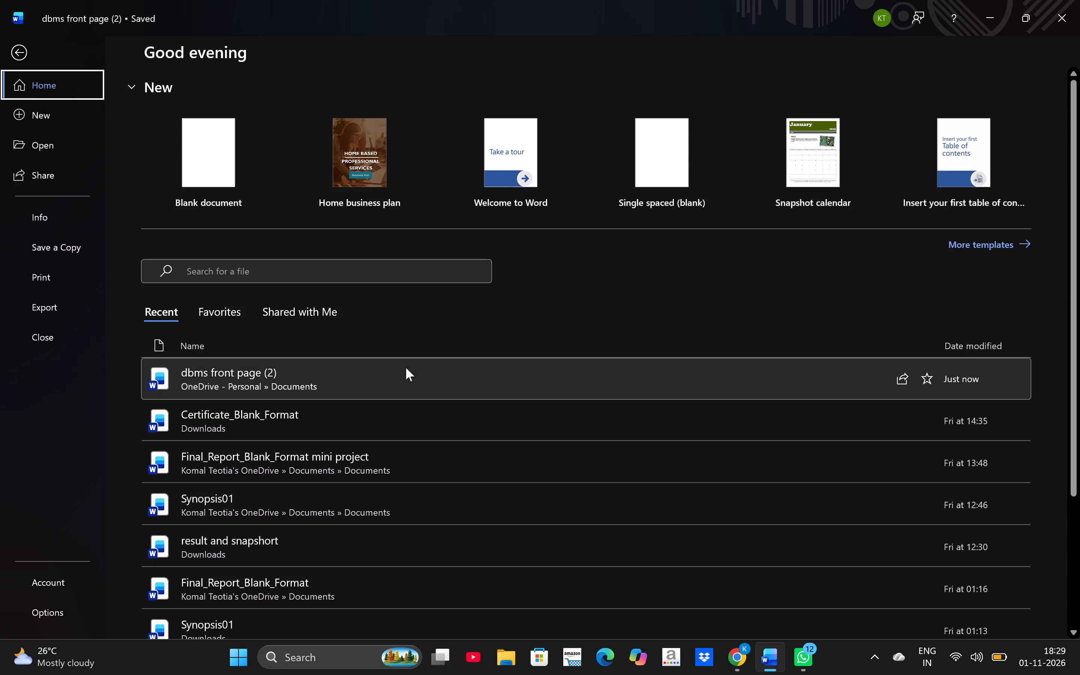
{"action": "left_click", "coordinate": [69, 247]}
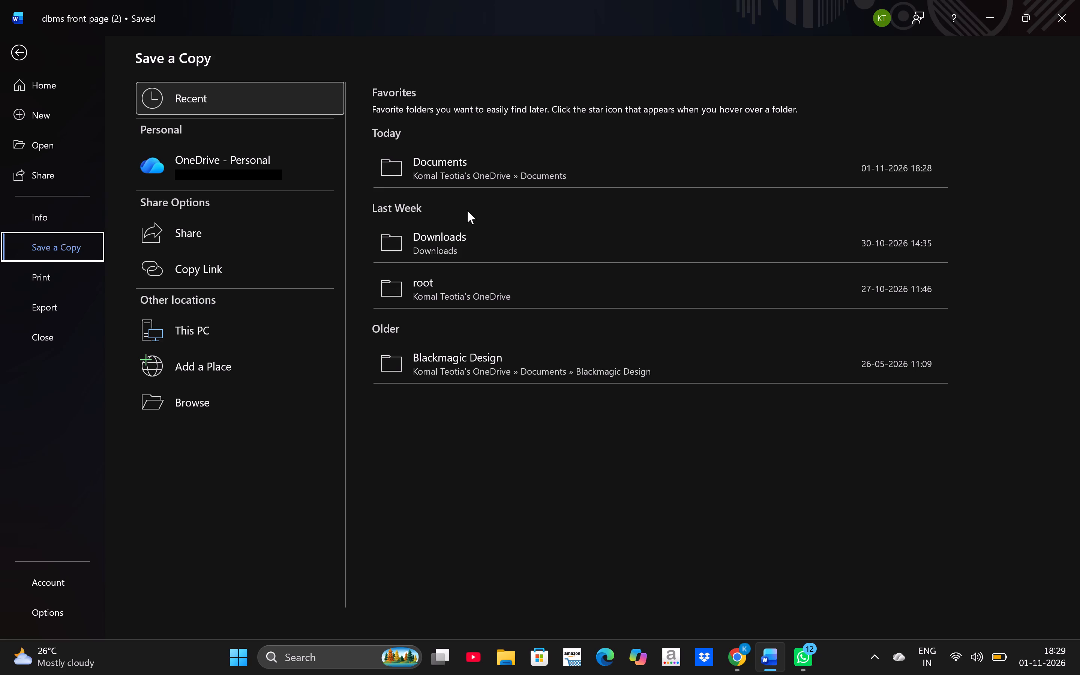
Save a copy of the front page as a Word document named "wt komal" in the Downloads folder.
{"action": "left_click", "coordinate": [454, 234]}
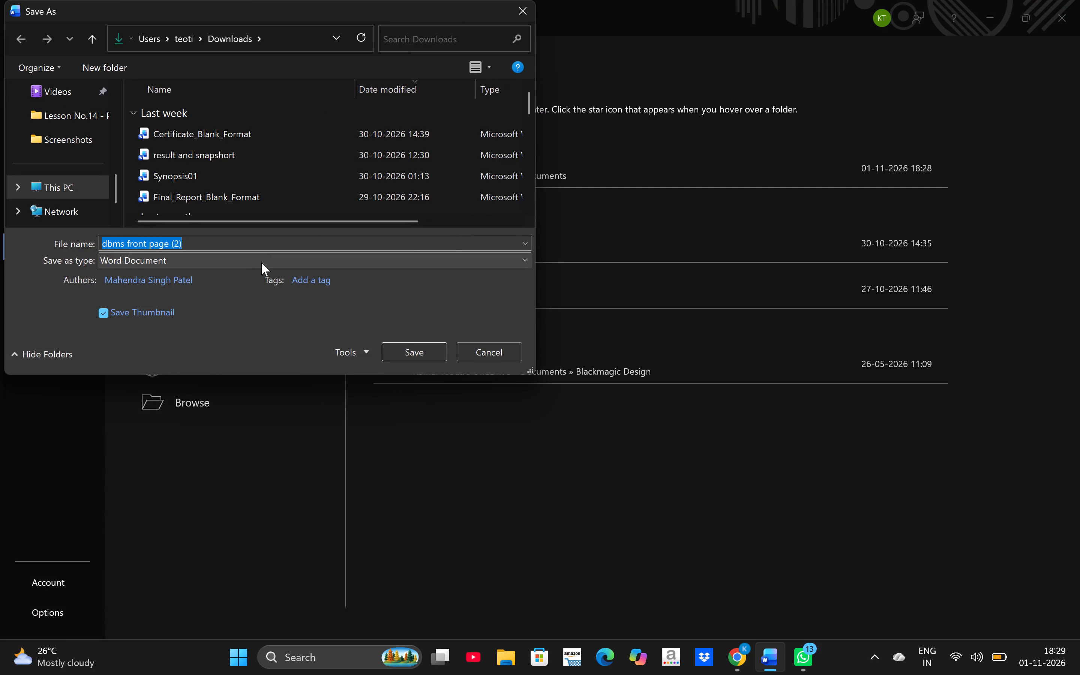
{"action": "key", "text": "BackSpace"}
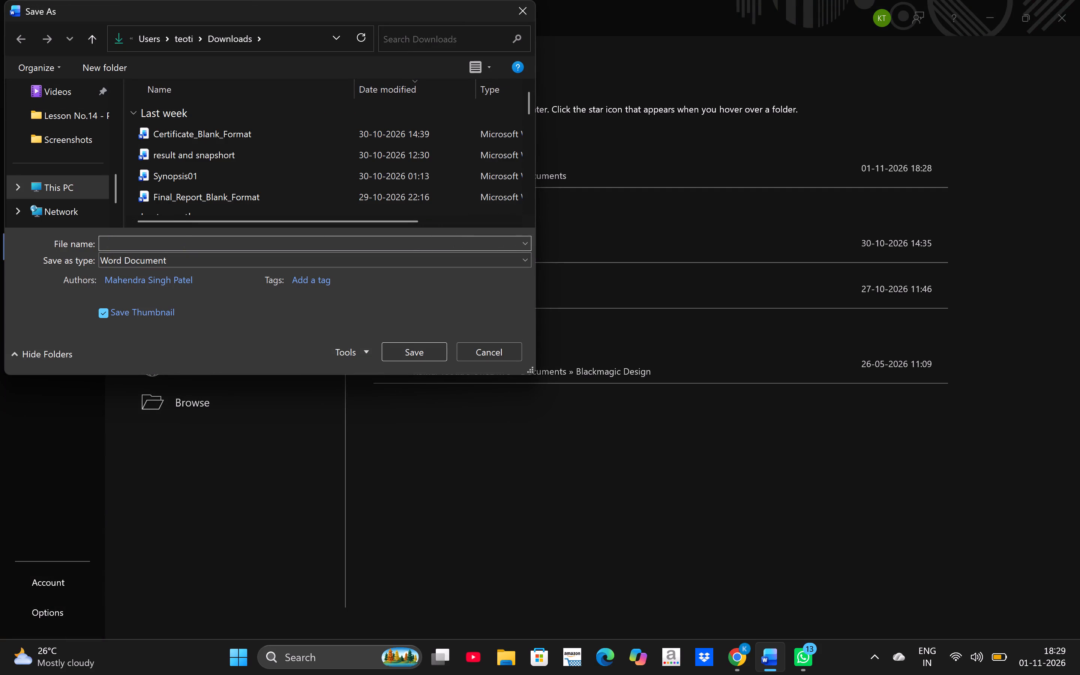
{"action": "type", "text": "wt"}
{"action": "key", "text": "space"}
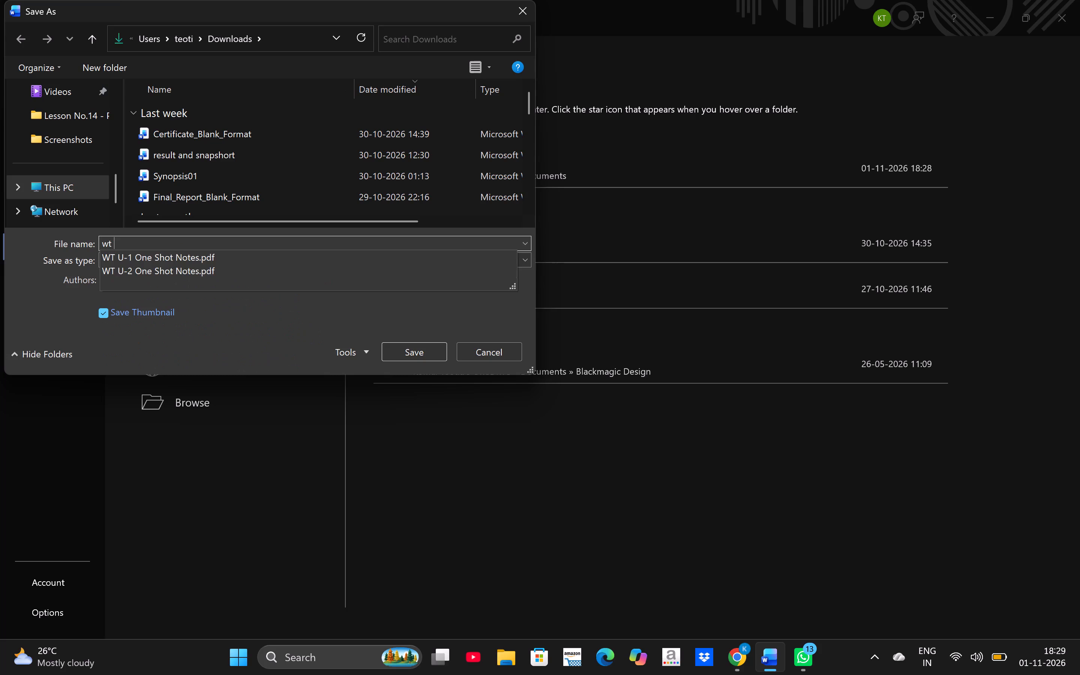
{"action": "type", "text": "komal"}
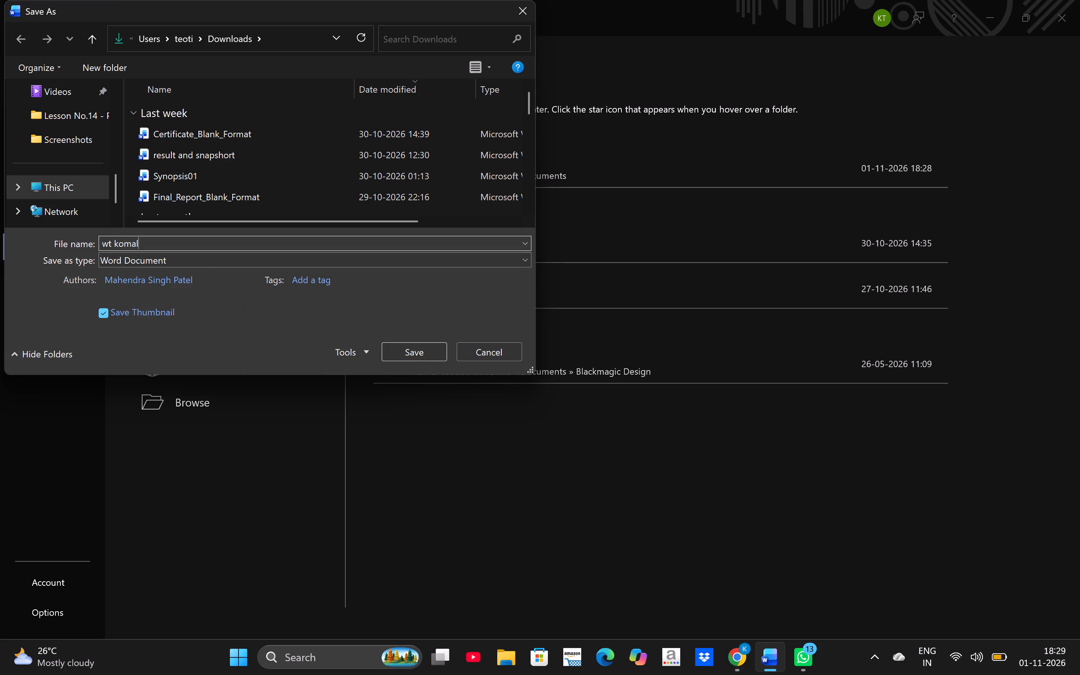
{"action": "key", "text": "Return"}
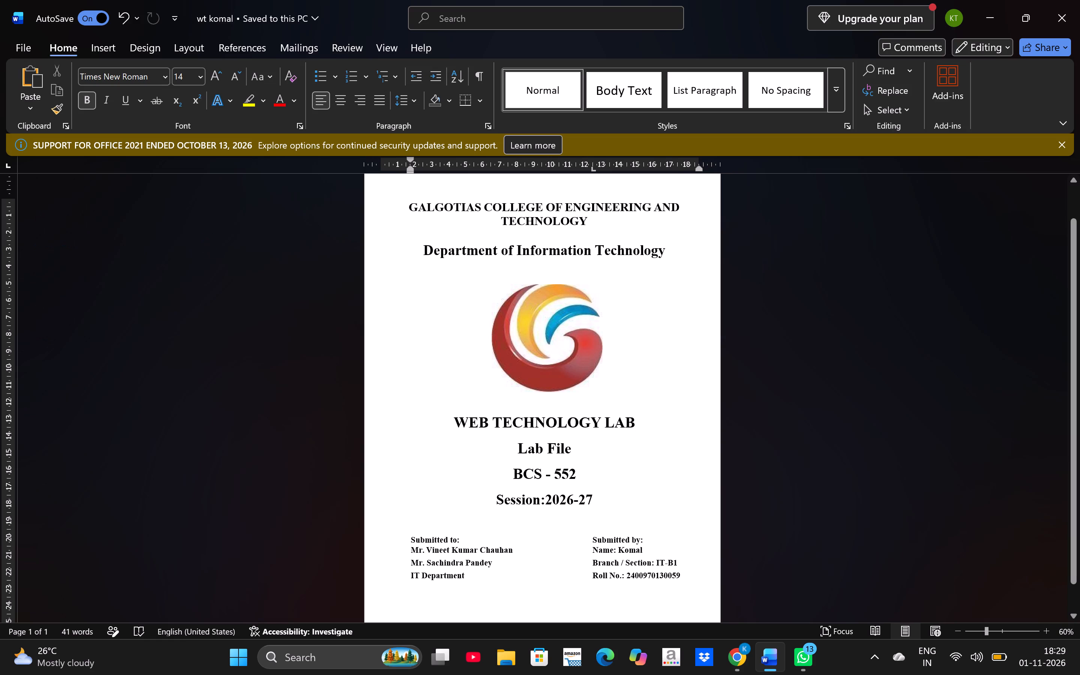
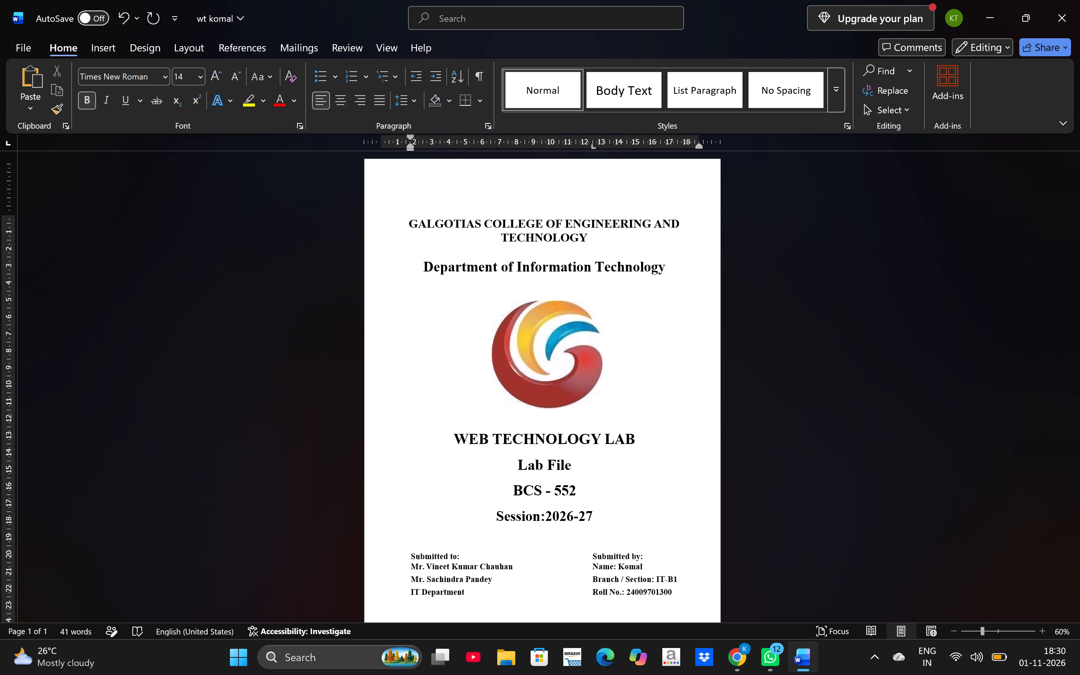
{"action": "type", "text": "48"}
Clear the student's name from the Name line in the Submitted by block, keeping the label.
{"action": "left_click", "coordinate": [646, 564]}
{"action": "key", "text": "BackSpace"}
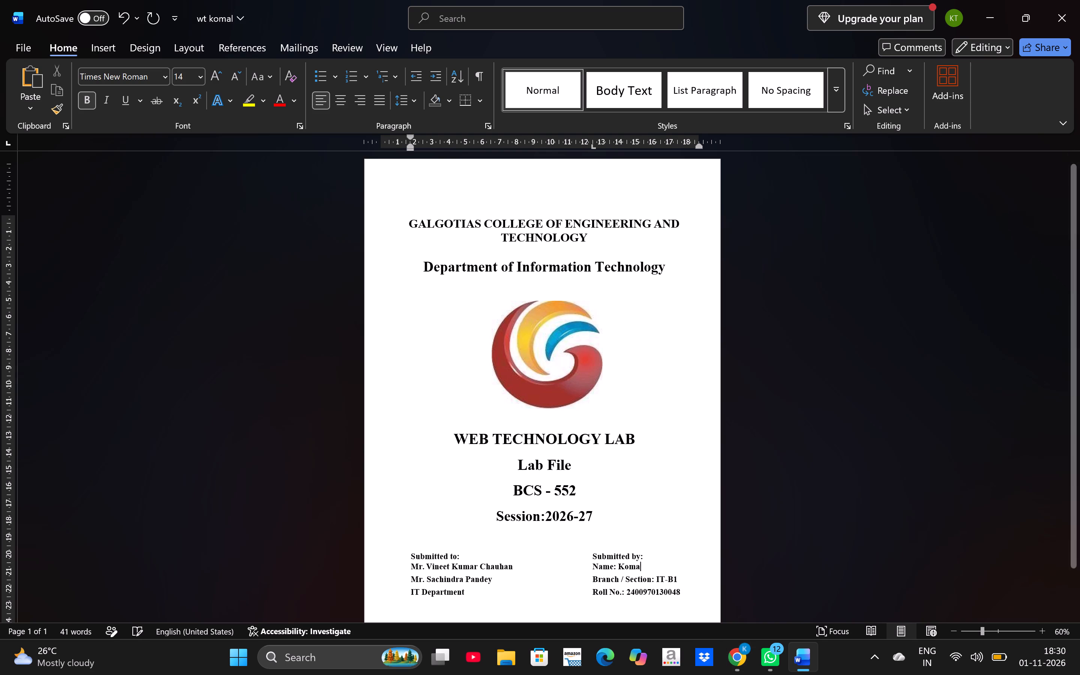
{"action": "key", "text": "BackSpace"}
{"action": "key", "text": "BackSpace"}
{"action": "key", "text": "BackSpace"}
{"action": "key", "text": "BackSpace"}
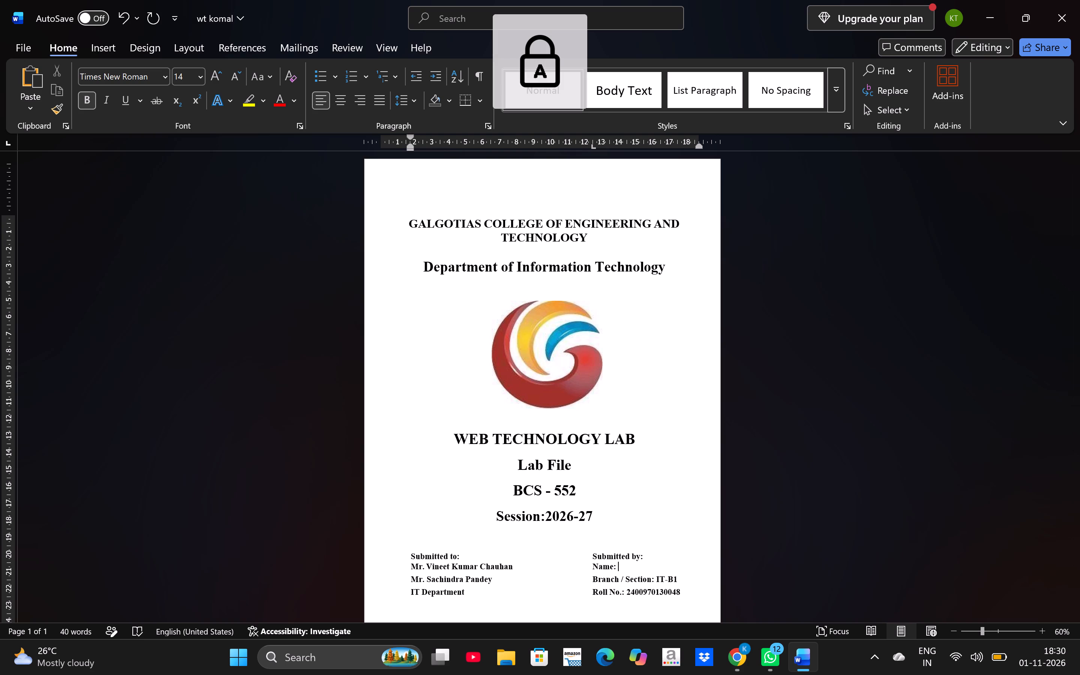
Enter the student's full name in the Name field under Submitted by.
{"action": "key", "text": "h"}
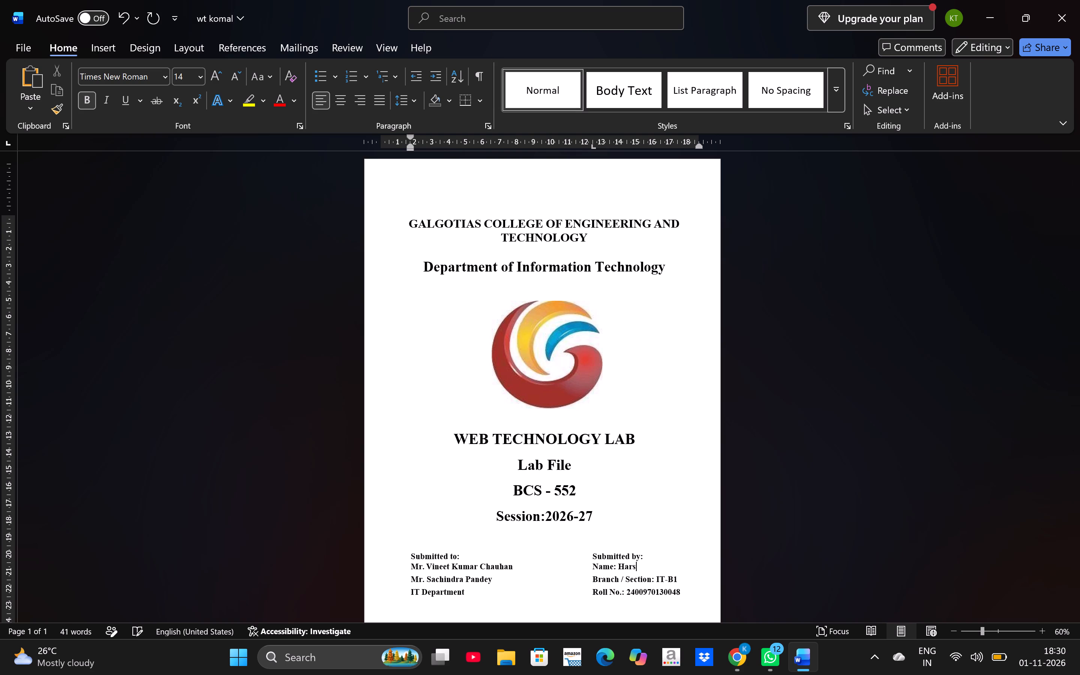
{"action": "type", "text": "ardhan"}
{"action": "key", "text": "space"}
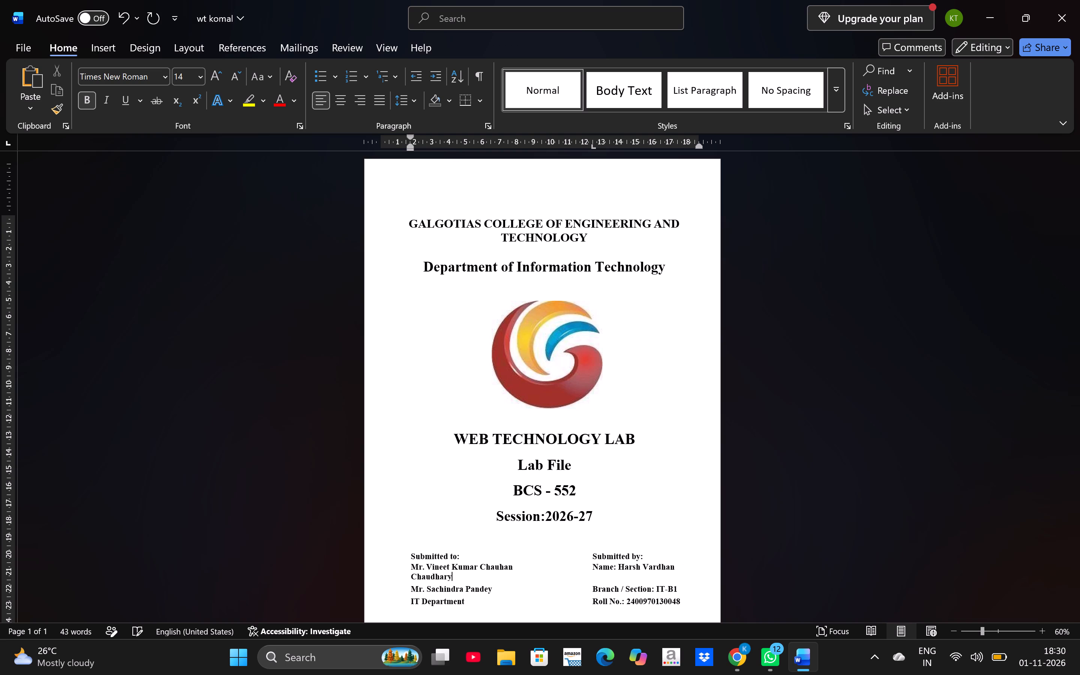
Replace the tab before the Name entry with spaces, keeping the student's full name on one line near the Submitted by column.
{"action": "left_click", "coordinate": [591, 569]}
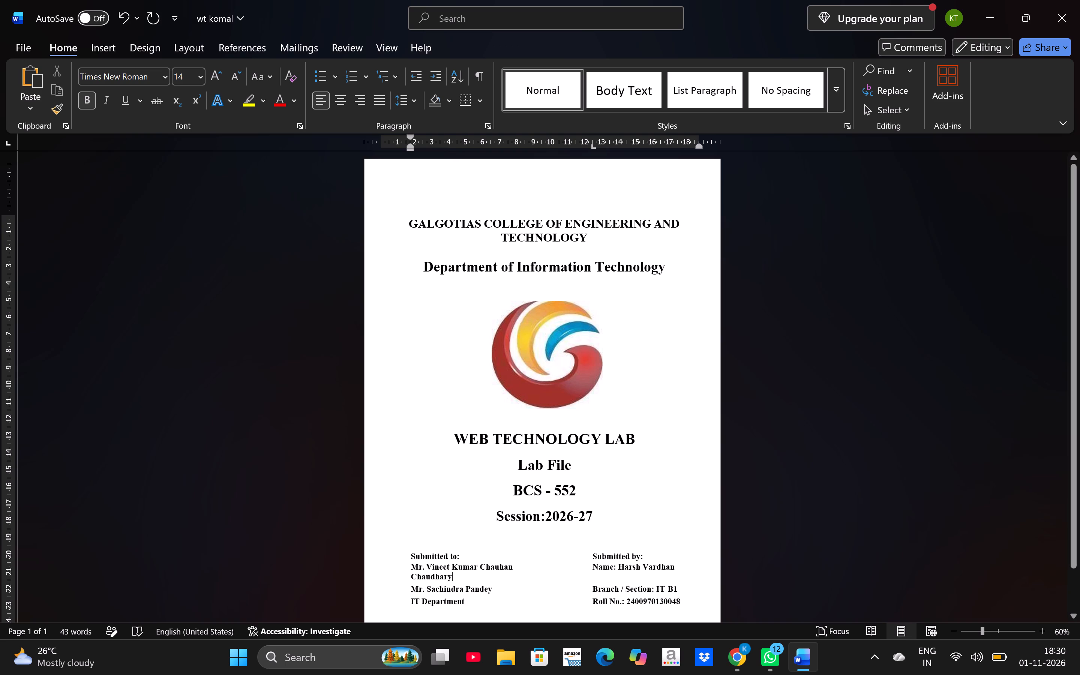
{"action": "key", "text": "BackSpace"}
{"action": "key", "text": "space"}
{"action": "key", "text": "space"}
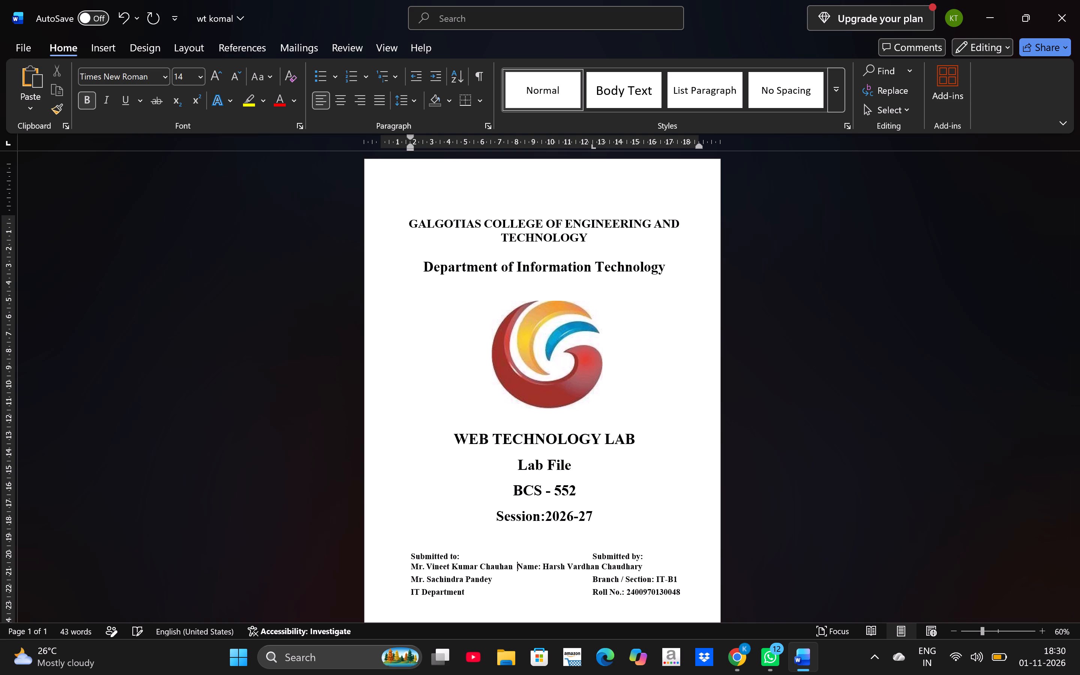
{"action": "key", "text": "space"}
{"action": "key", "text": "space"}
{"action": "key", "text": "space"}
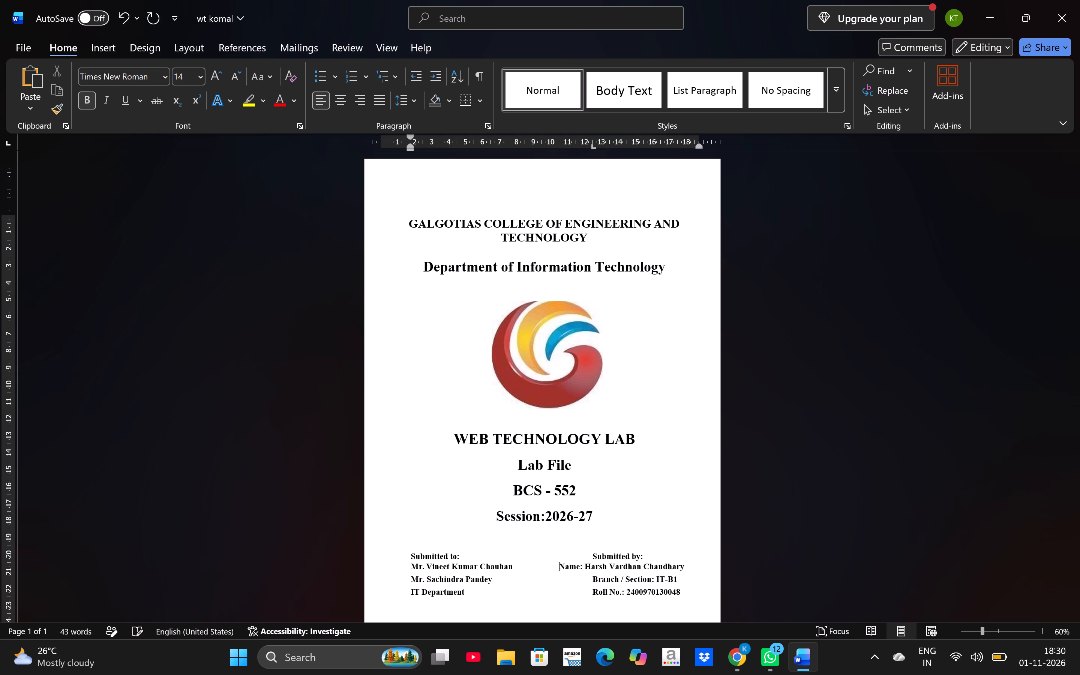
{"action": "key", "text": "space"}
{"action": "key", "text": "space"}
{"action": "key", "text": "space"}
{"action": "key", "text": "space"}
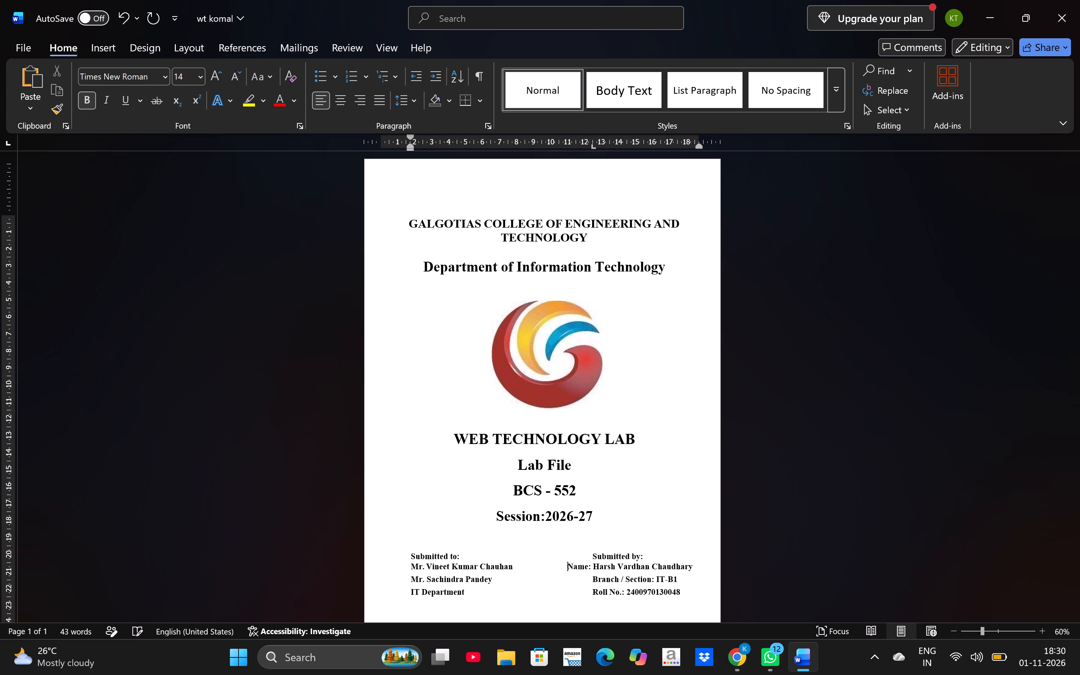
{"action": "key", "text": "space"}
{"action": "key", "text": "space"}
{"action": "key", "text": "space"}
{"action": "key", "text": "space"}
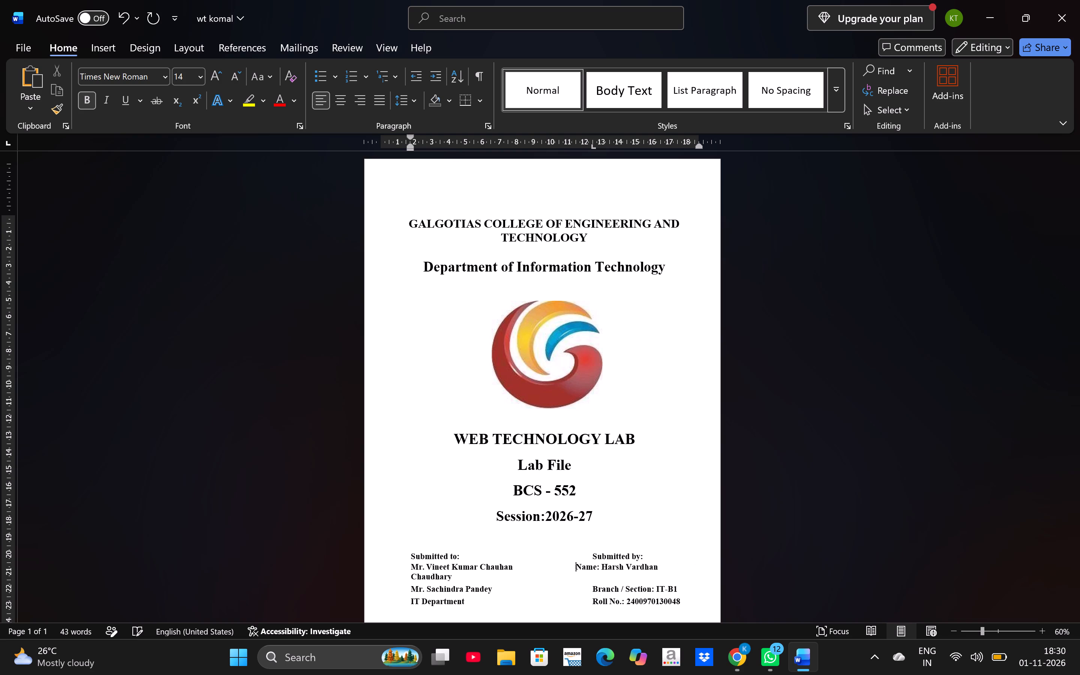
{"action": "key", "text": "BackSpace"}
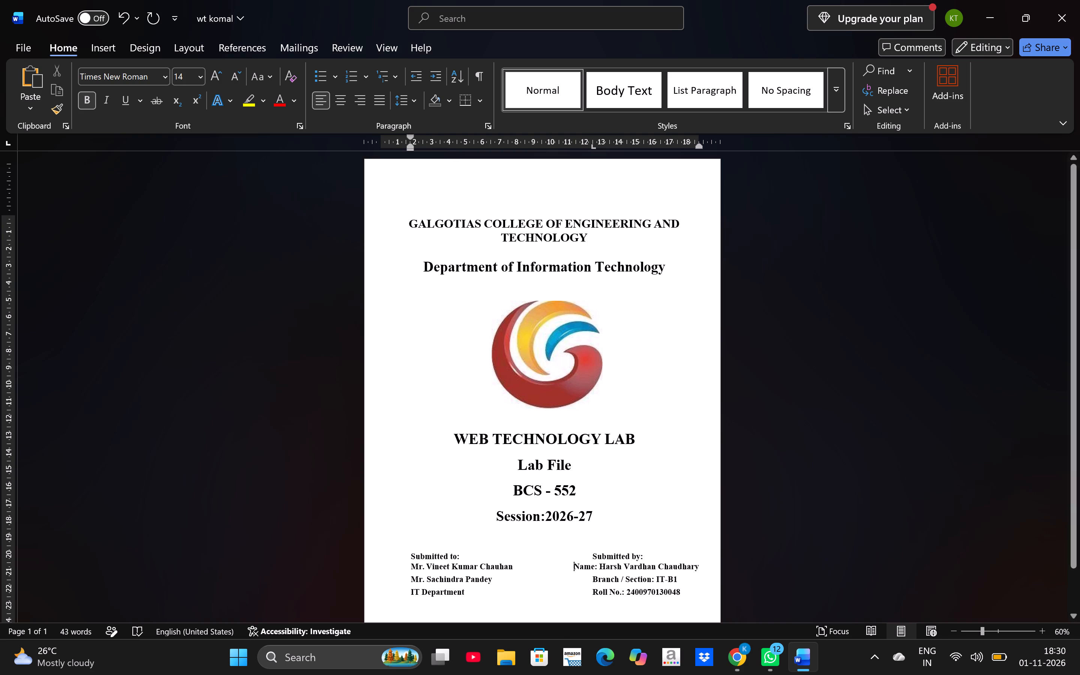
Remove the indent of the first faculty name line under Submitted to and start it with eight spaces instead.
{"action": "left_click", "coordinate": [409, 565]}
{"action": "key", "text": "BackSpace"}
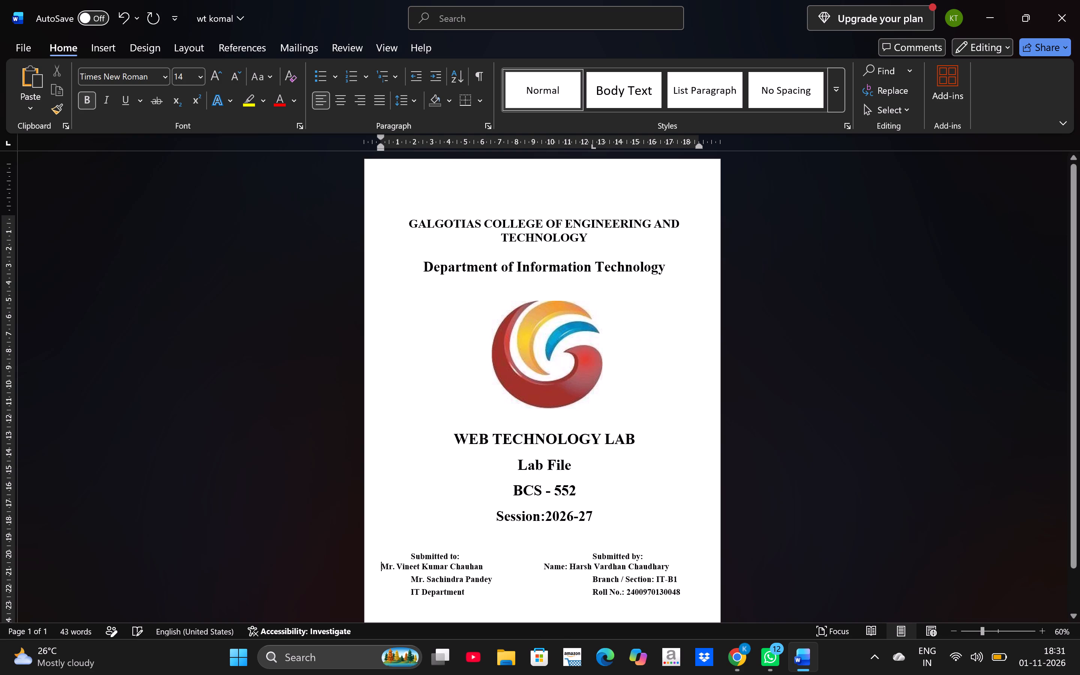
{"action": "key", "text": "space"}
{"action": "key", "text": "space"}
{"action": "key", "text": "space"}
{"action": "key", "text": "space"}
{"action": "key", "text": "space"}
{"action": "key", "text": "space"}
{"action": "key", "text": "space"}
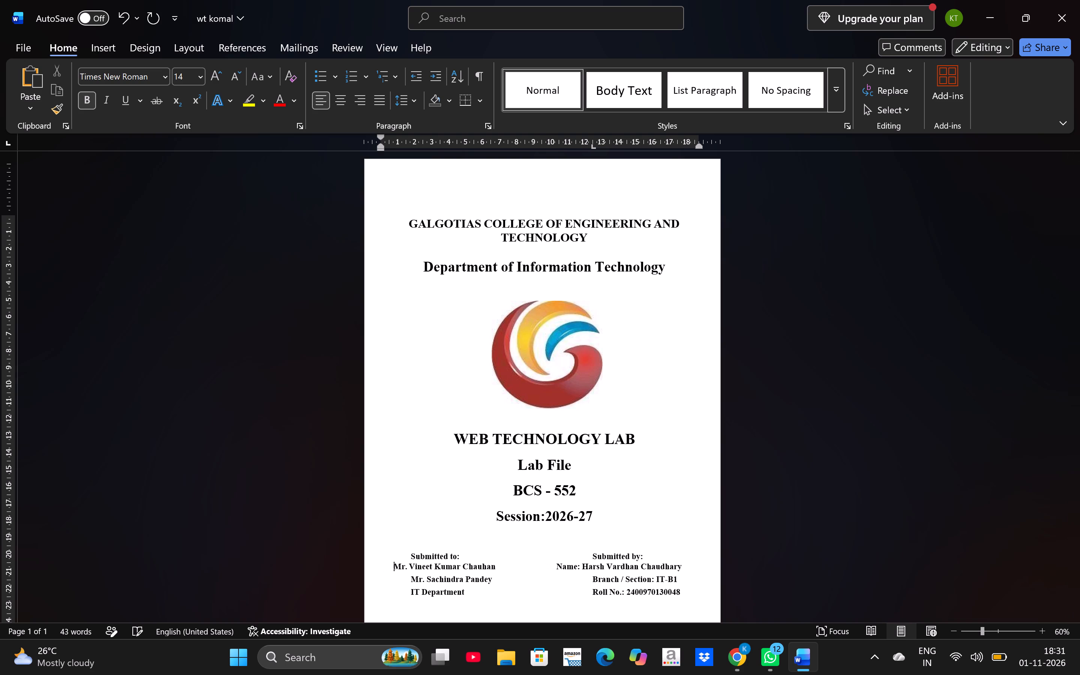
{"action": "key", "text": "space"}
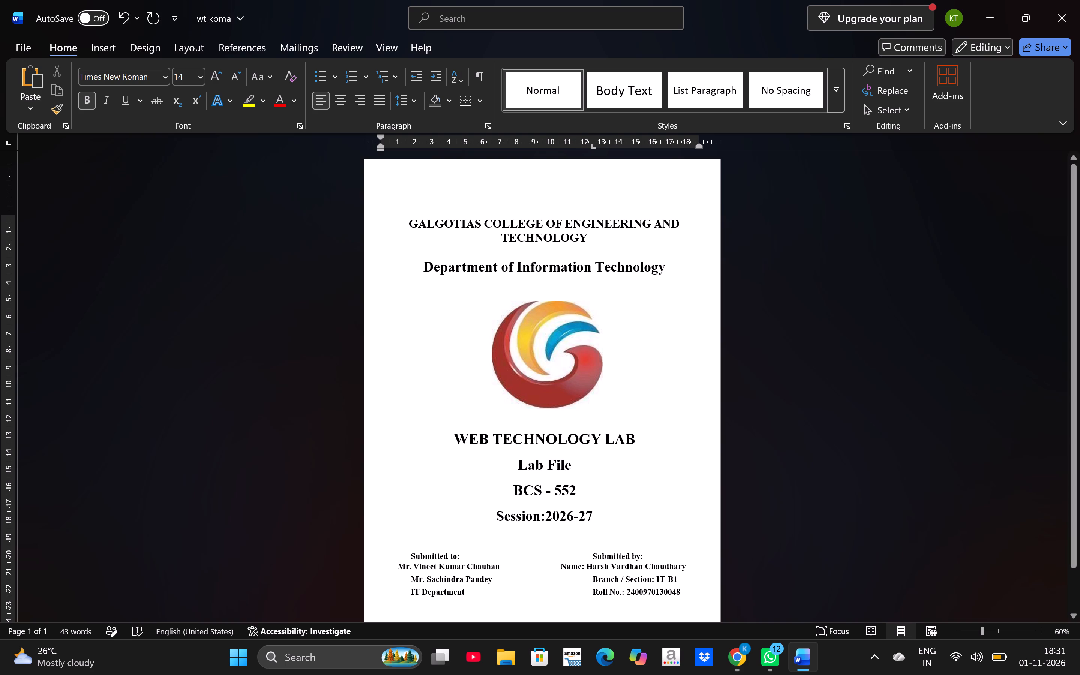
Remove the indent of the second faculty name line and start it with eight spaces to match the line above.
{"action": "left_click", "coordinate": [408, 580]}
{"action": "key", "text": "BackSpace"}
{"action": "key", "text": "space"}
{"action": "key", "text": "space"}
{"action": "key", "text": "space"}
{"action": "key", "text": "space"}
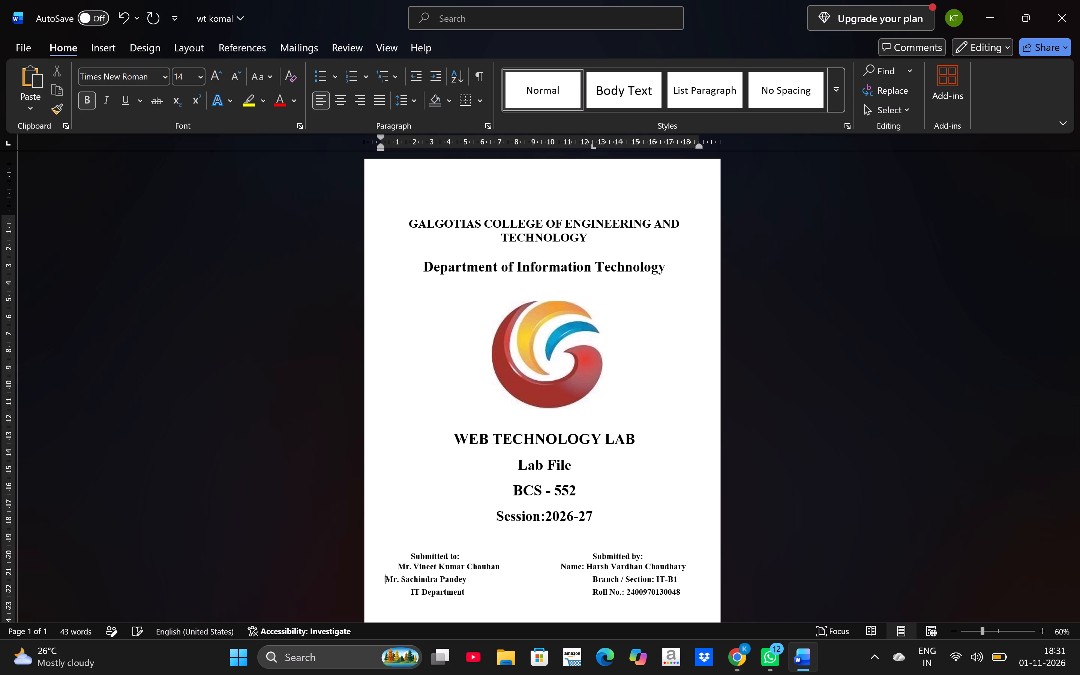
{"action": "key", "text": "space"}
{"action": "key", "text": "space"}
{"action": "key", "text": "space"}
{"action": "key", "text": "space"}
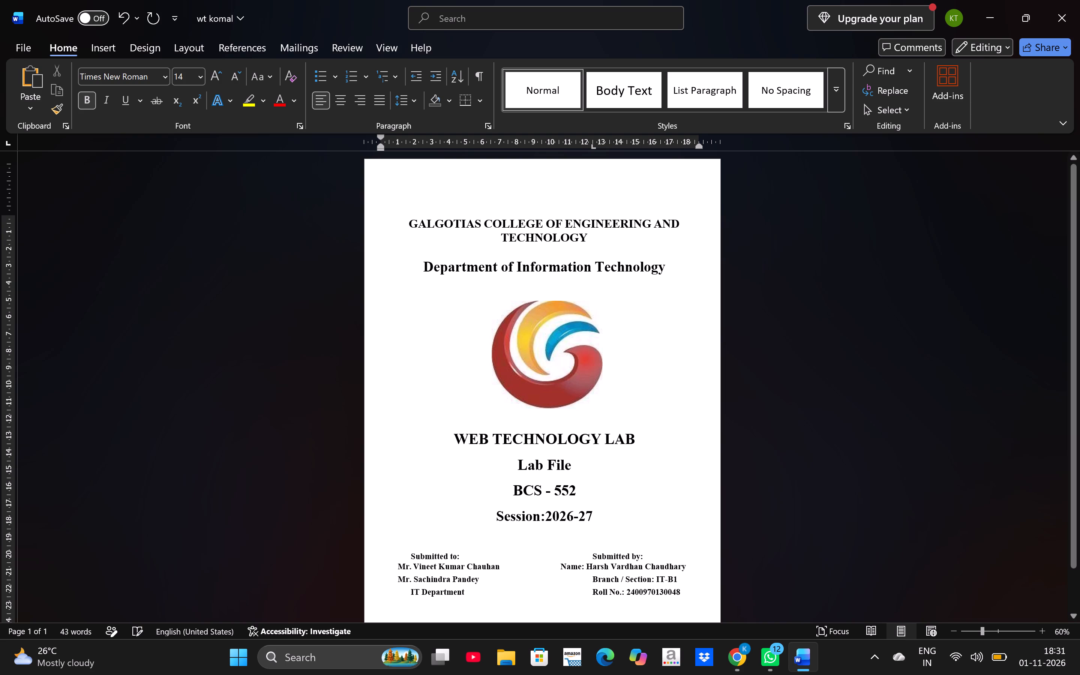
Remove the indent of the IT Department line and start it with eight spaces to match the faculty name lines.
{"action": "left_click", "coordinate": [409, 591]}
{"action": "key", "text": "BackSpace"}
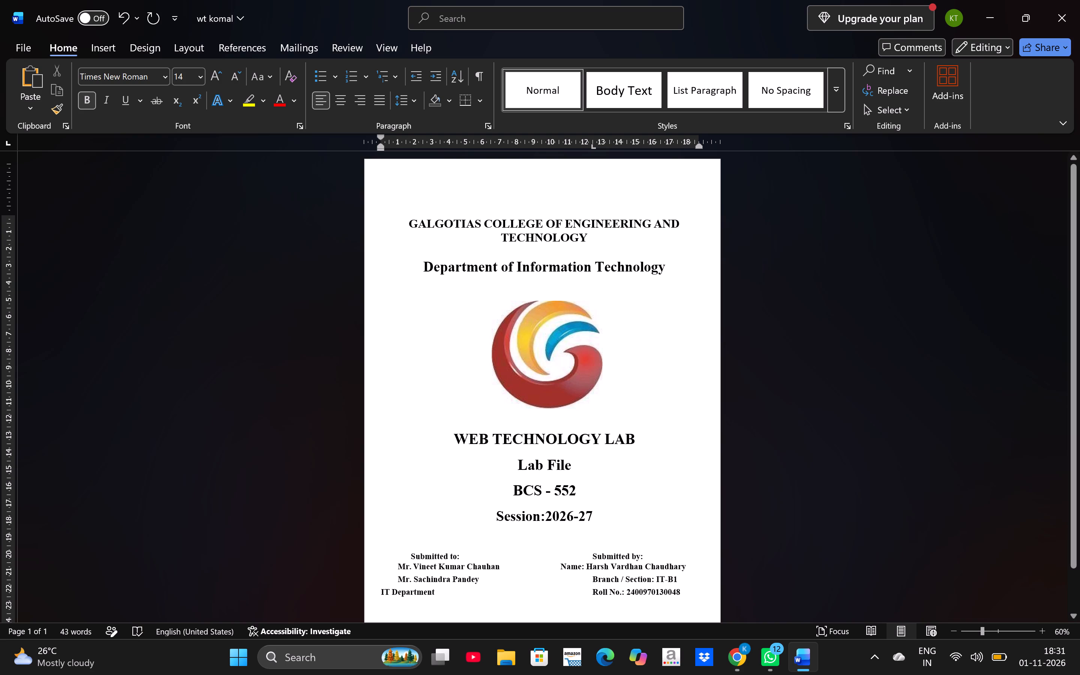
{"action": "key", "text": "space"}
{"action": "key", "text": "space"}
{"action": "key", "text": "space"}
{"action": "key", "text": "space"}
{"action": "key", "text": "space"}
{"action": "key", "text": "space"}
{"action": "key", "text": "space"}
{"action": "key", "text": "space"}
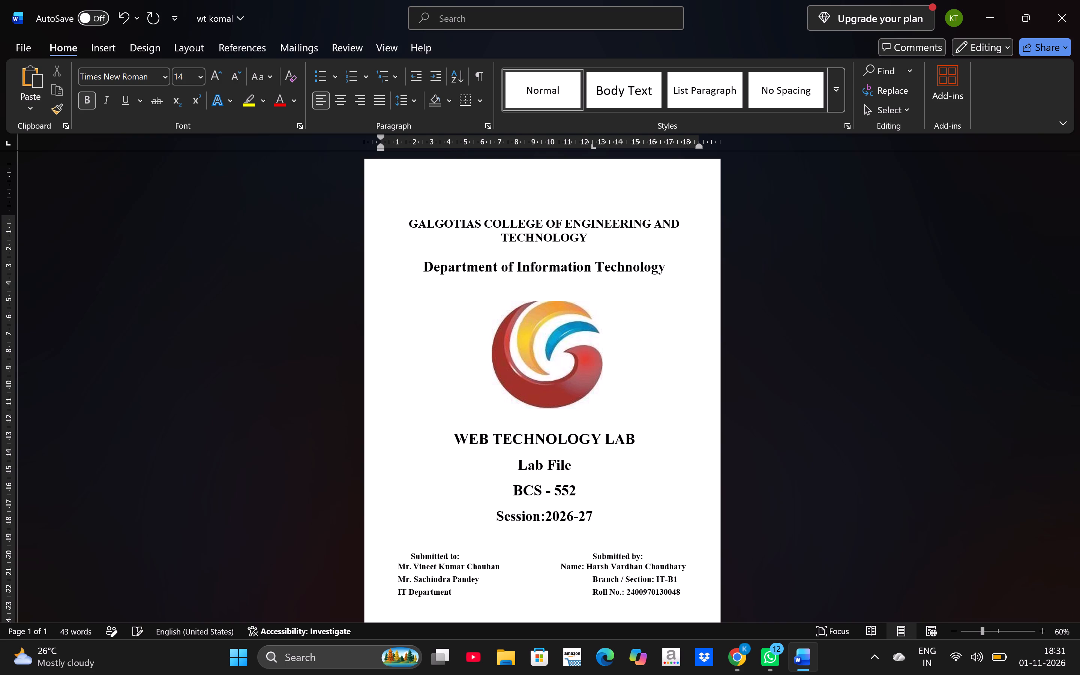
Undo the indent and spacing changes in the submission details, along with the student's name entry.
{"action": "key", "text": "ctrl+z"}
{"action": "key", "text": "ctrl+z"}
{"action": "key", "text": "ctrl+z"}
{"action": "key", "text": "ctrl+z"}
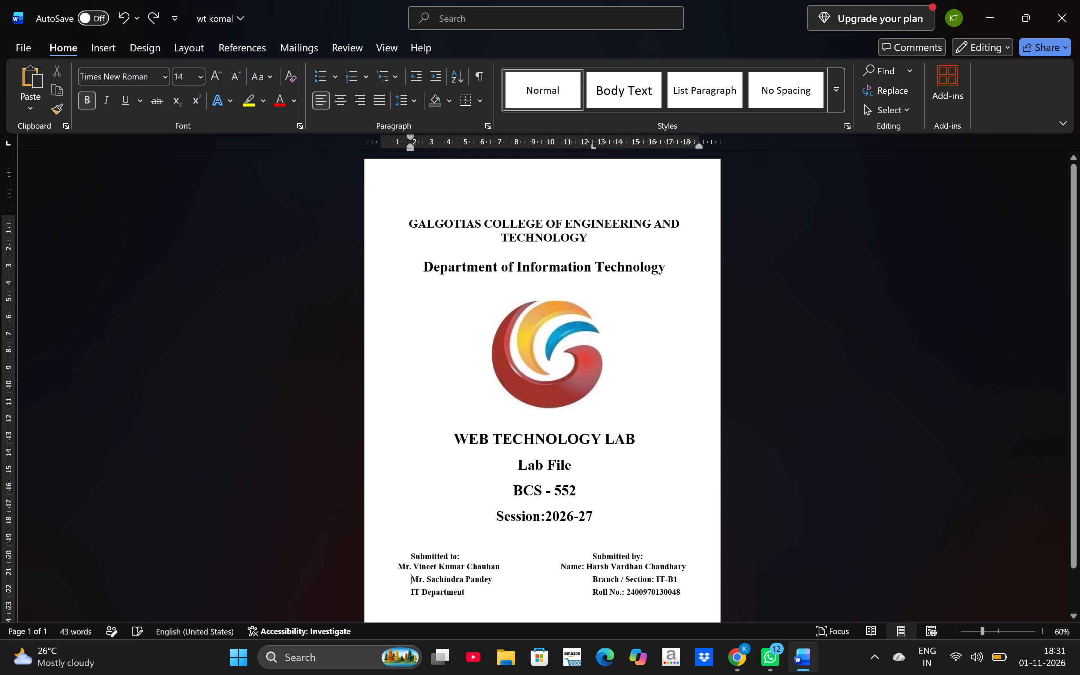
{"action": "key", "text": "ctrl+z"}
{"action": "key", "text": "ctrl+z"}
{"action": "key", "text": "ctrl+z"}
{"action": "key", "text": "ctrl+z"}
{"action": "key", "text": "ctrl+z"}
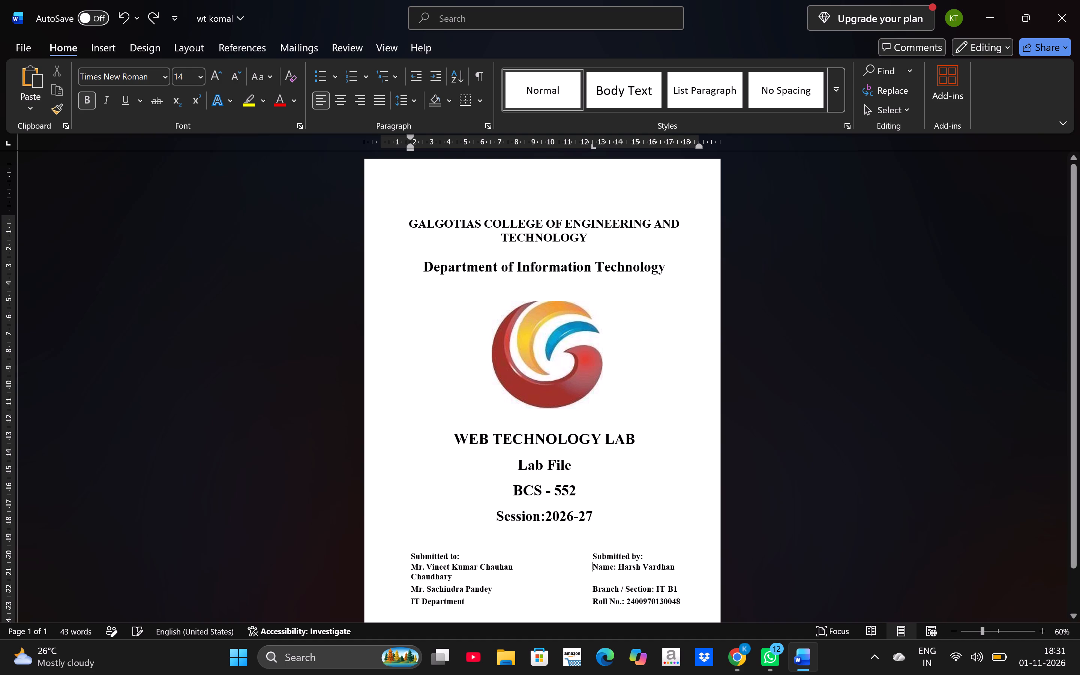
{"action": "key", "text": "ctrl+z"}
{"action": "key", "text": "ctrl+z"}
Enter Kristi as the student's name under Submitted by.
{"action": "type", "text": "risti"}
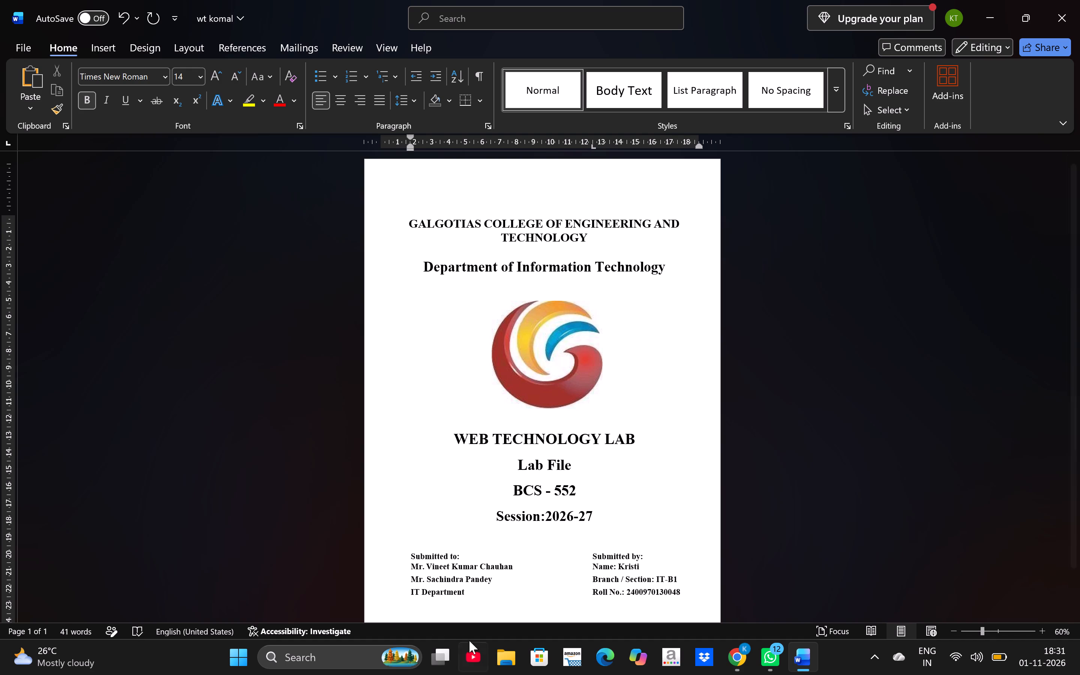
Replace the last two digits of the student's roll number with 61.
{"action": "left_click", "coordinate": [686, 594]}
{"action": "key", "text": "BackSpace"}
{"action": "key", "text": "BackSpace"}
{"action": "type", "text": "61"}
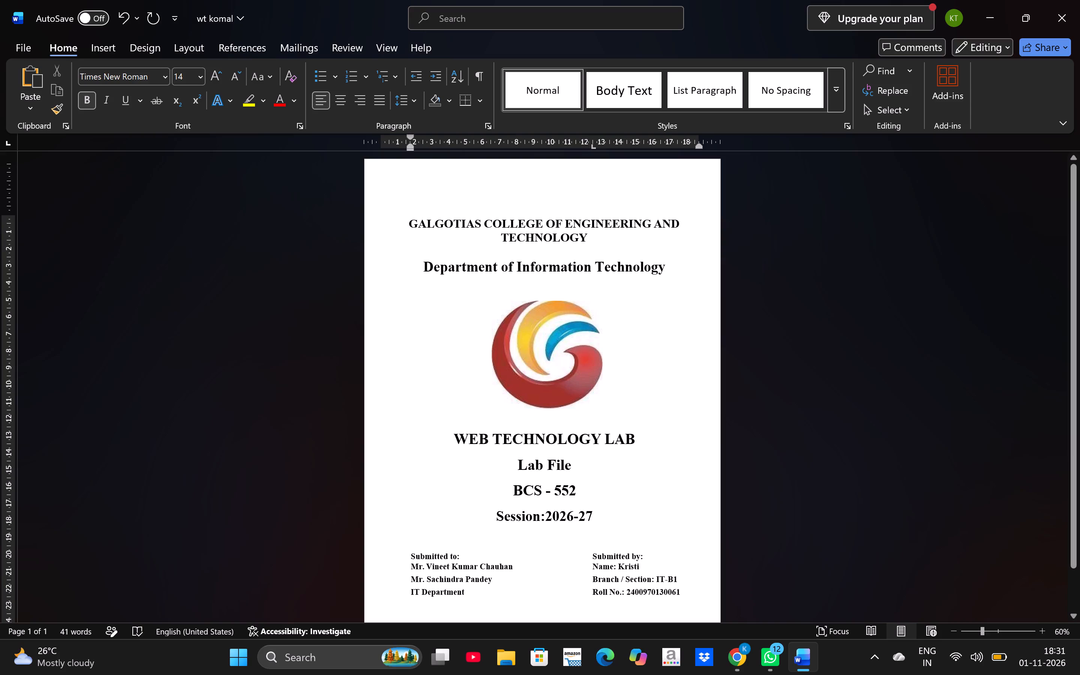
Turn on AutoSave for the document by uploading it to OneDrive - Personal.
{"action": "left_click", "coordinate": [97, 10]}
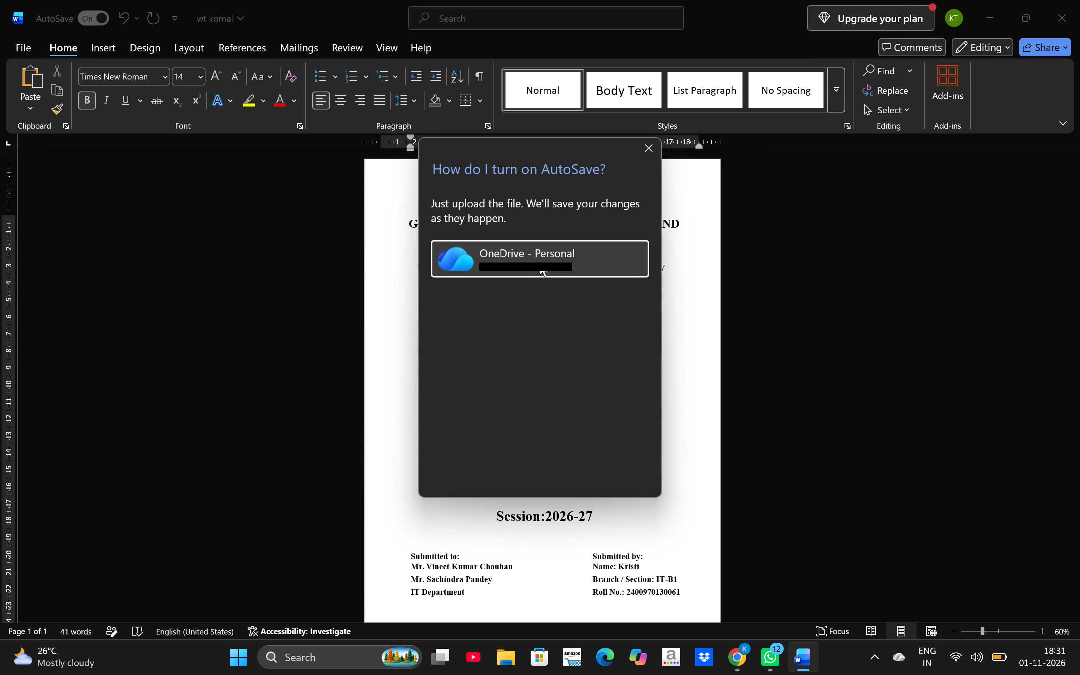
{"action": "left_click", "coordinate": [539, 262]}
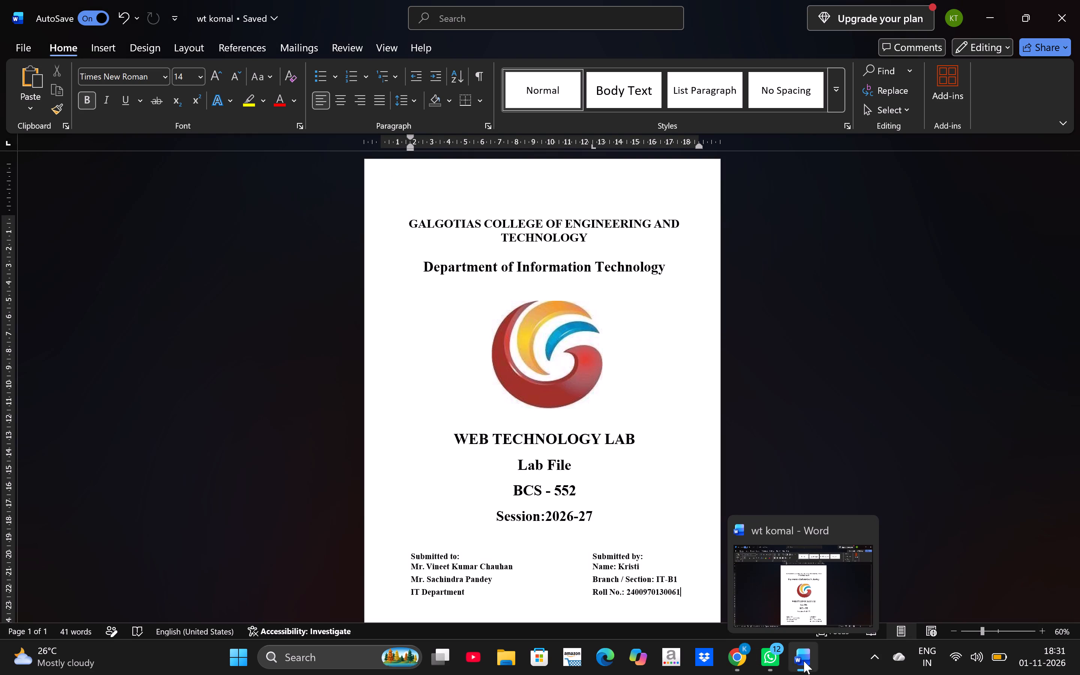
Save a copy of the front page in the Downloads folder as a Word document named wt kristi.
{"action": "left_click", "coordinate": [16, 42]}
{"action": "left_click", "coordinate": [69, 237]}
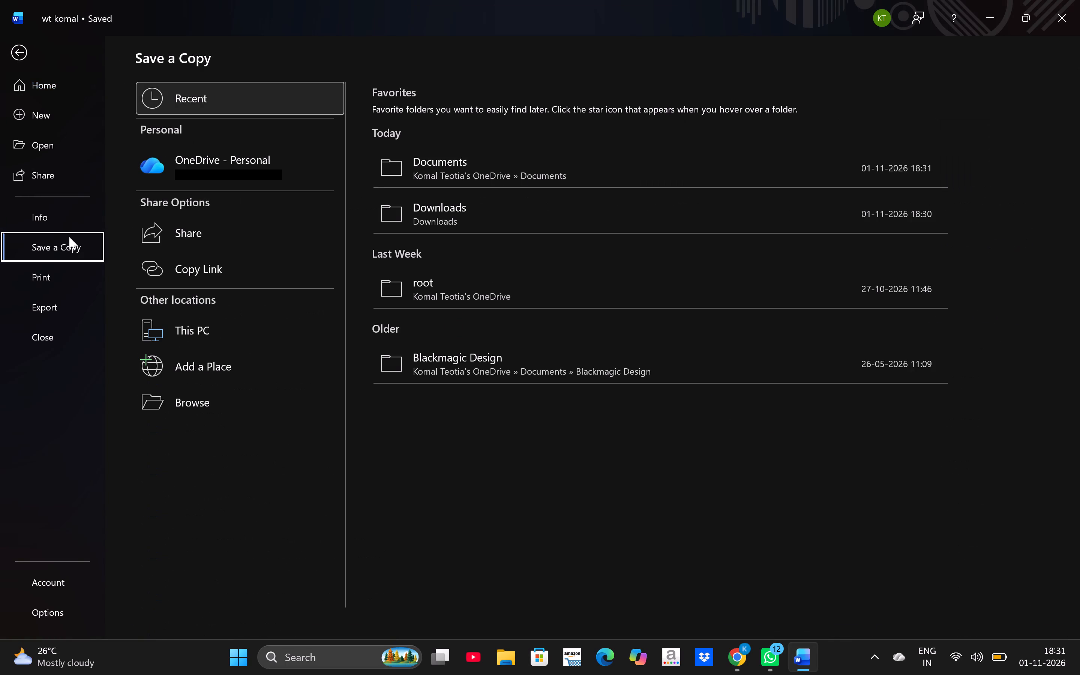
{"action": "left_click", "coordinate": [443, 221]}
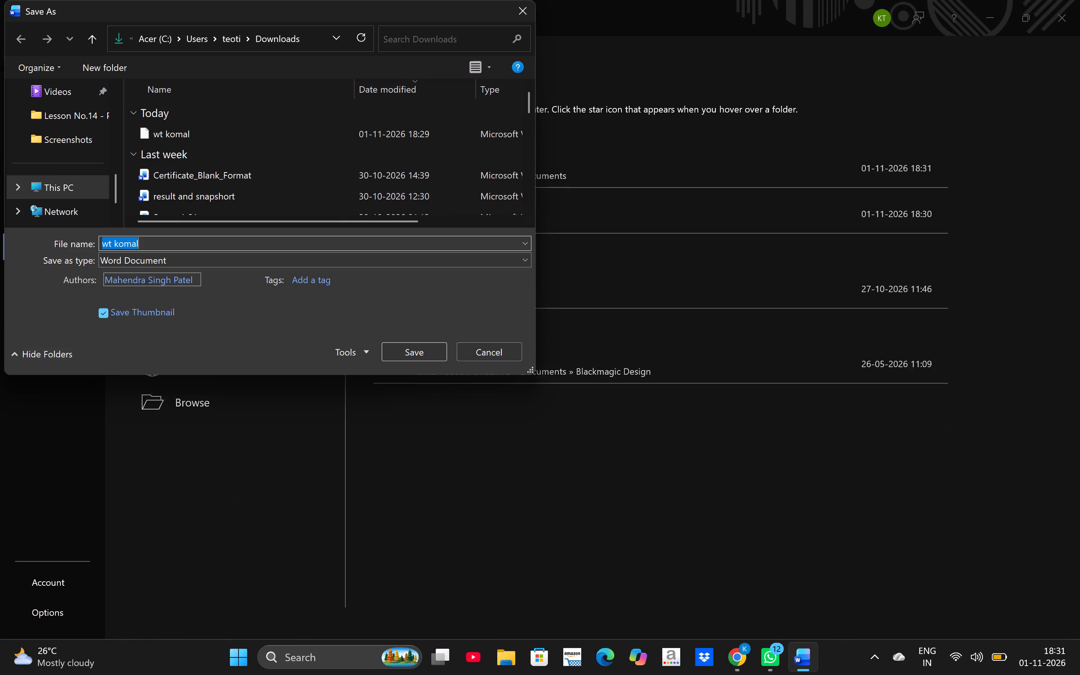
{"action": "key", "text": "BackSpace"}
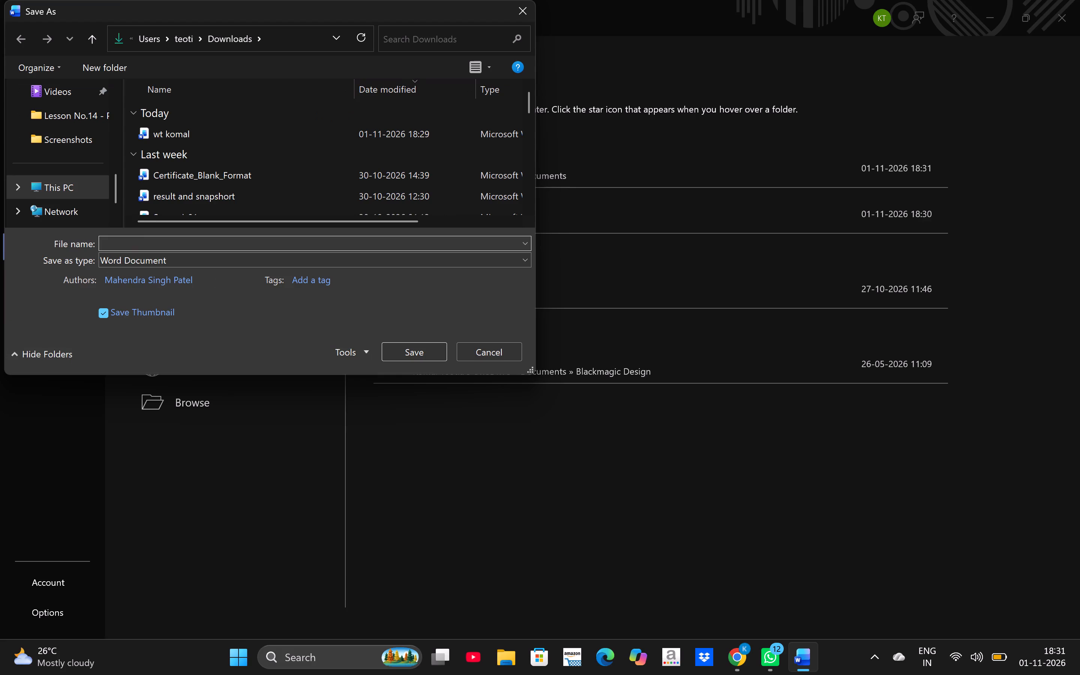
{"action": "type", "text": "wt kristi"}
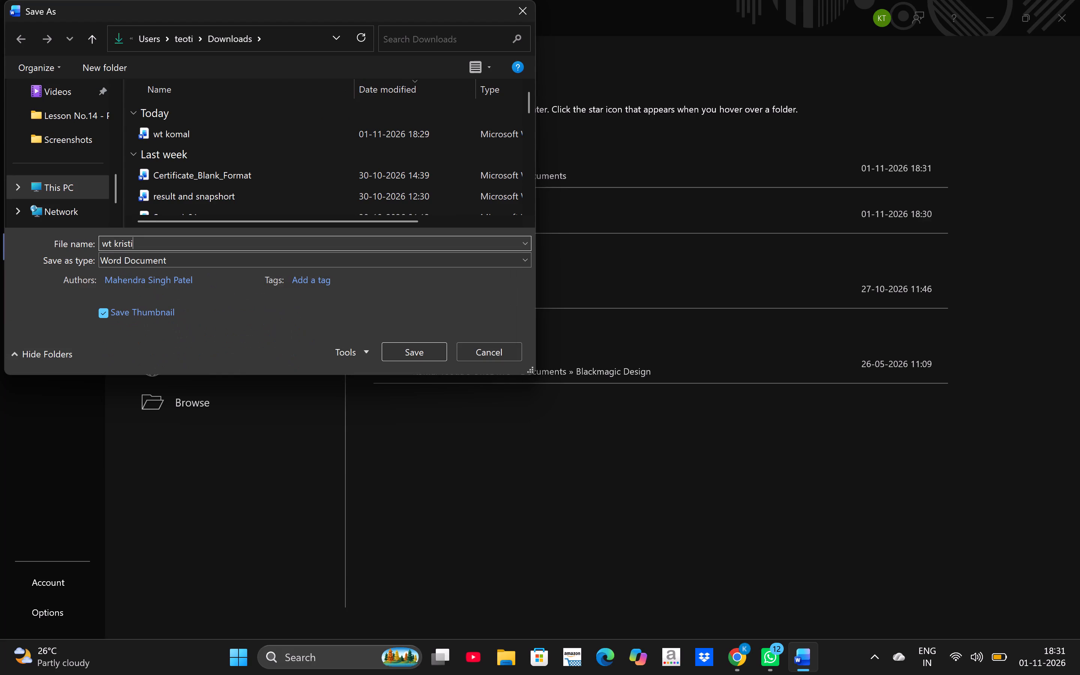
{"action": "key", "text": "Return"}
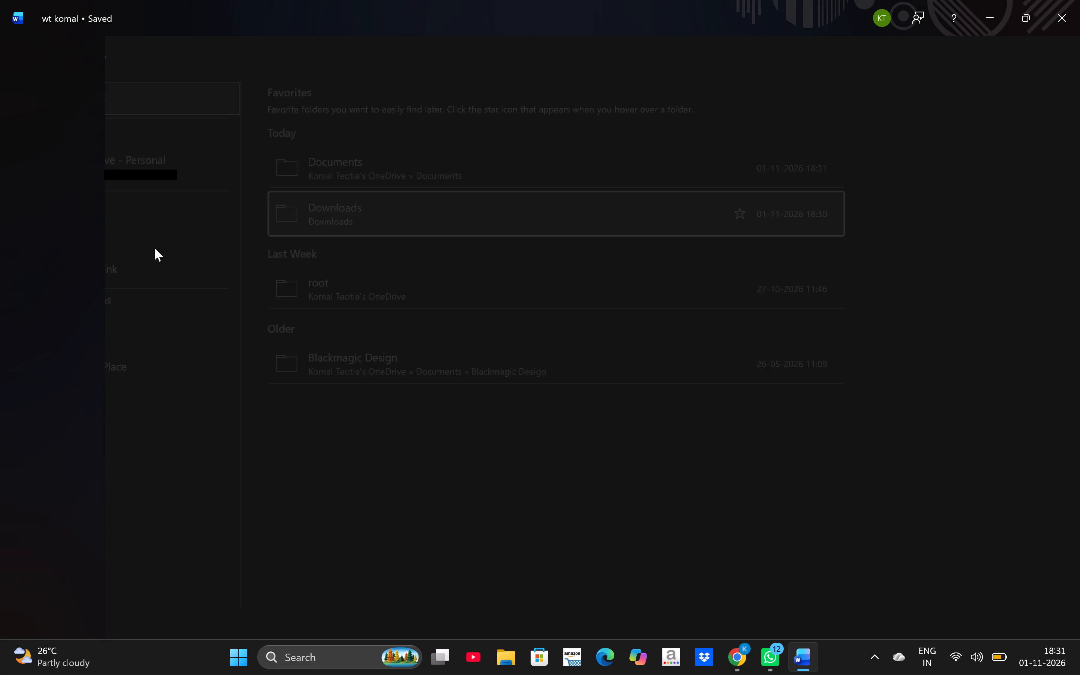
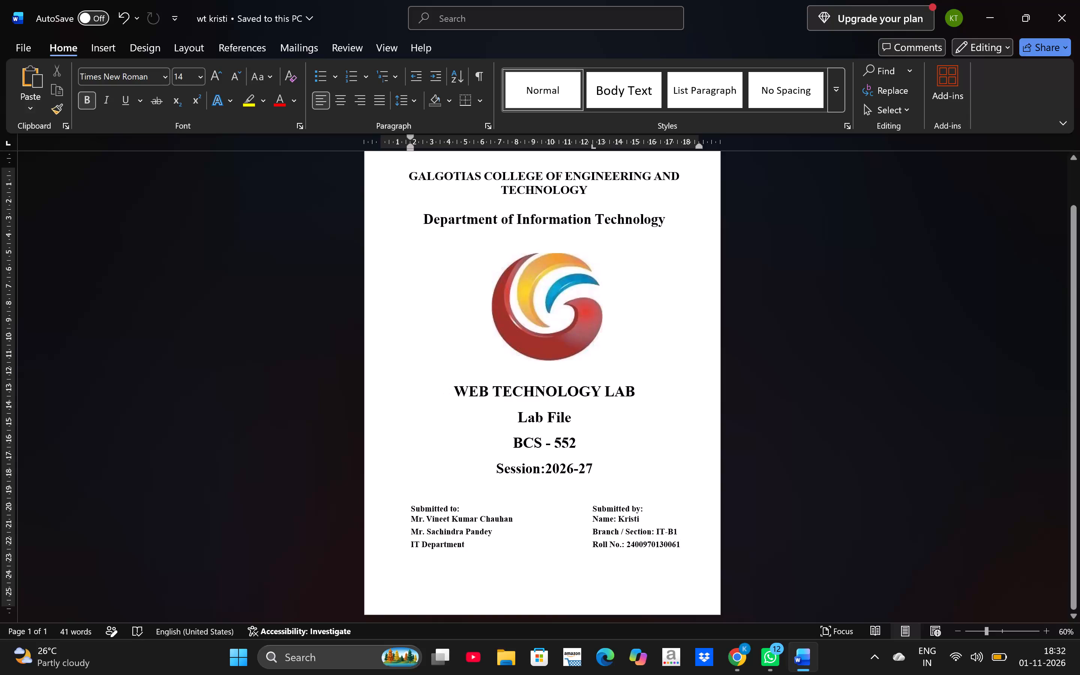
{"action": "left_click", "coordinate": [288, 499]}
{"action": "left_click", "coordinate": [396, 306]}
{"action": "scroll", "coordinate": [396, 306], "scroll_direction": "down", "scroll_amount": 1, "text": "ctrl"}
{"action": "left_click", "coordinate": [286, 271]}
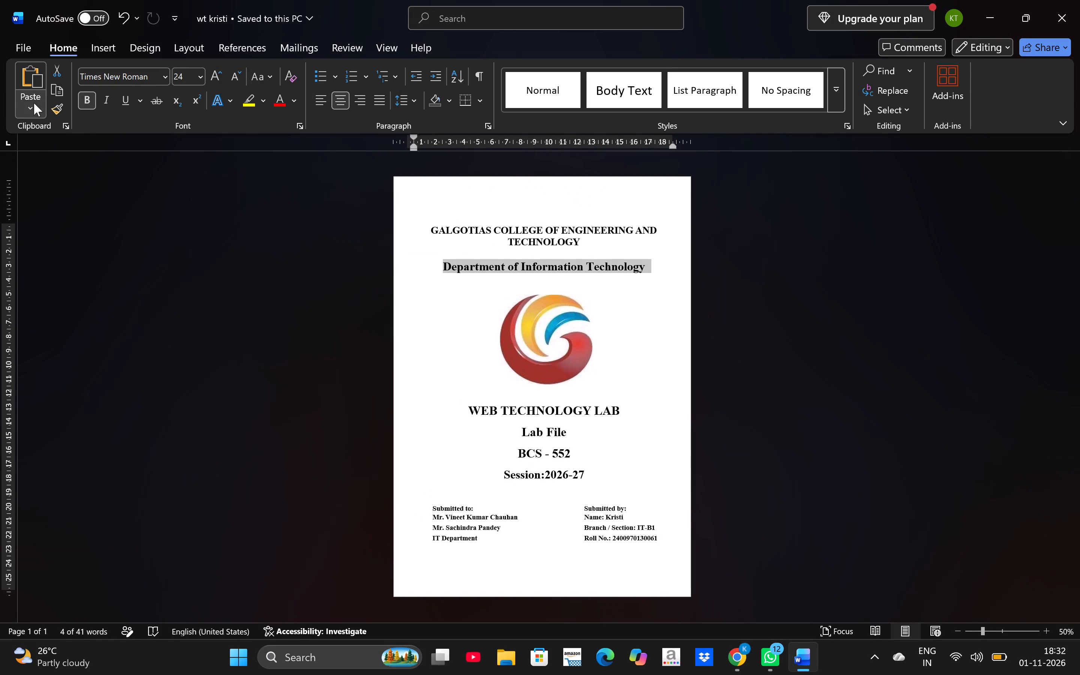
Turn on AutoSave for the wt kristi document by uploading it to OneDrive - Personal.
{"action": "left_click", "coordinate": [98, 19]}
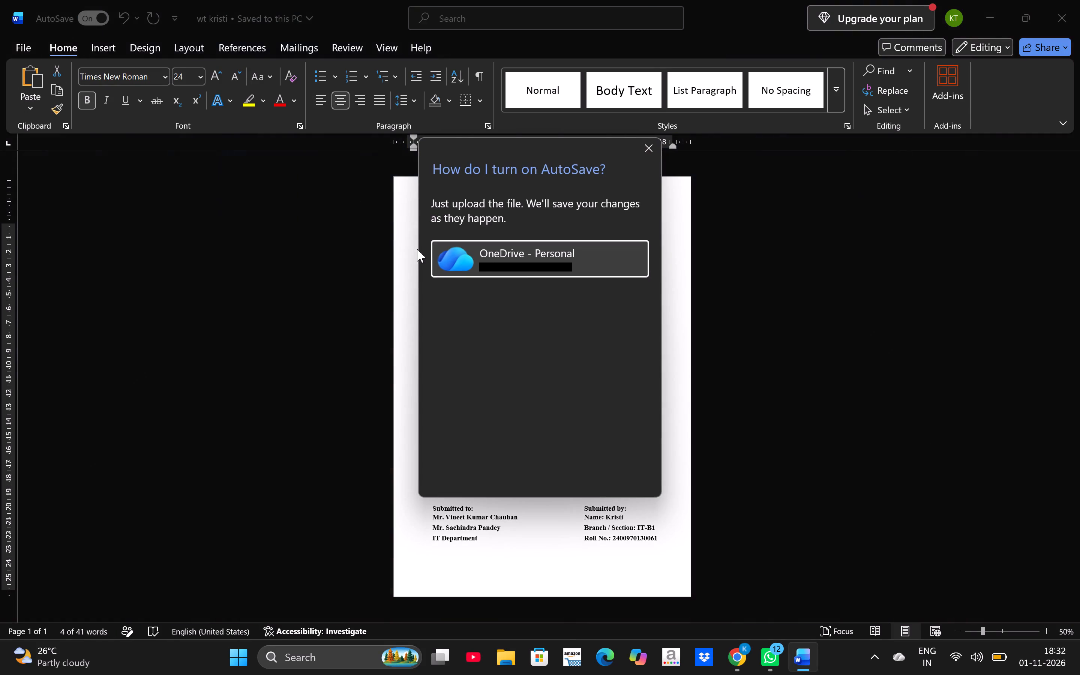
{"action": "left_click", "coordinate": [508, 258]}
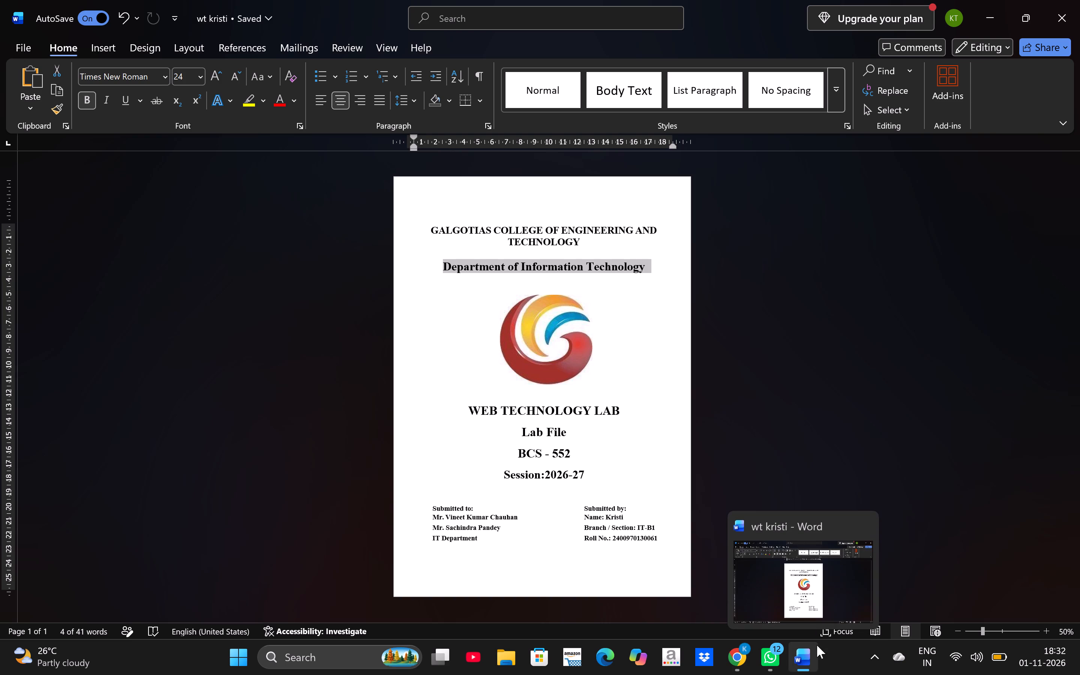
Export the front page as a PDF named wt kristi in the OneDrive Documents folder, with standard optimization.
{"action": "left_click", "coordinate": [357, 499]}
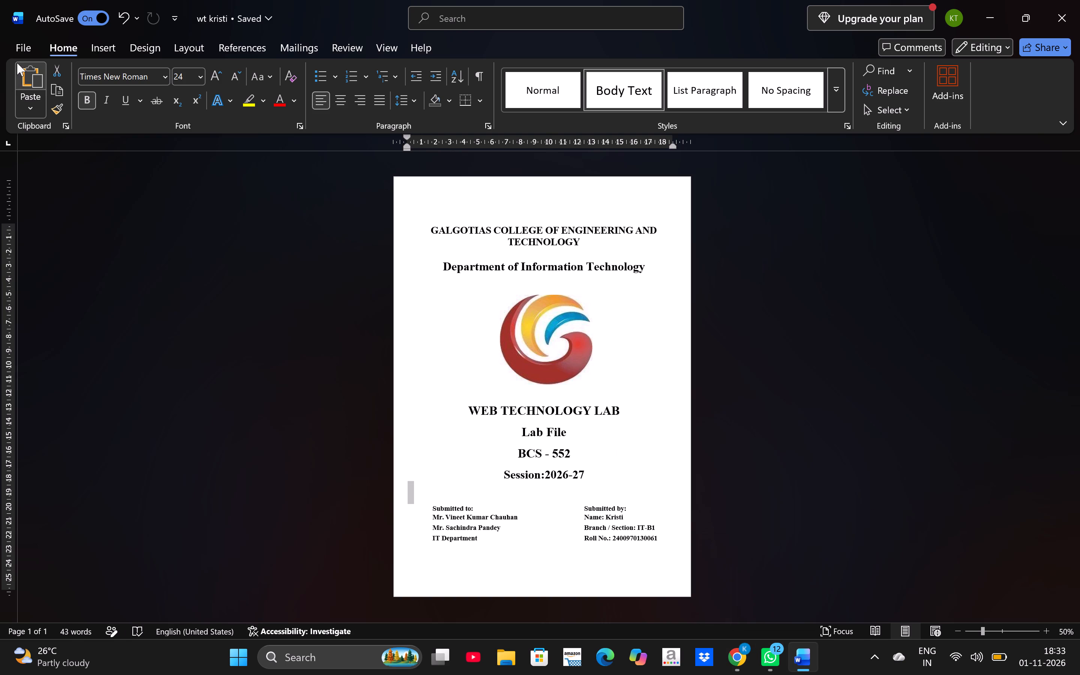
{"action": "left_click", "coordinate": [25, 50]}
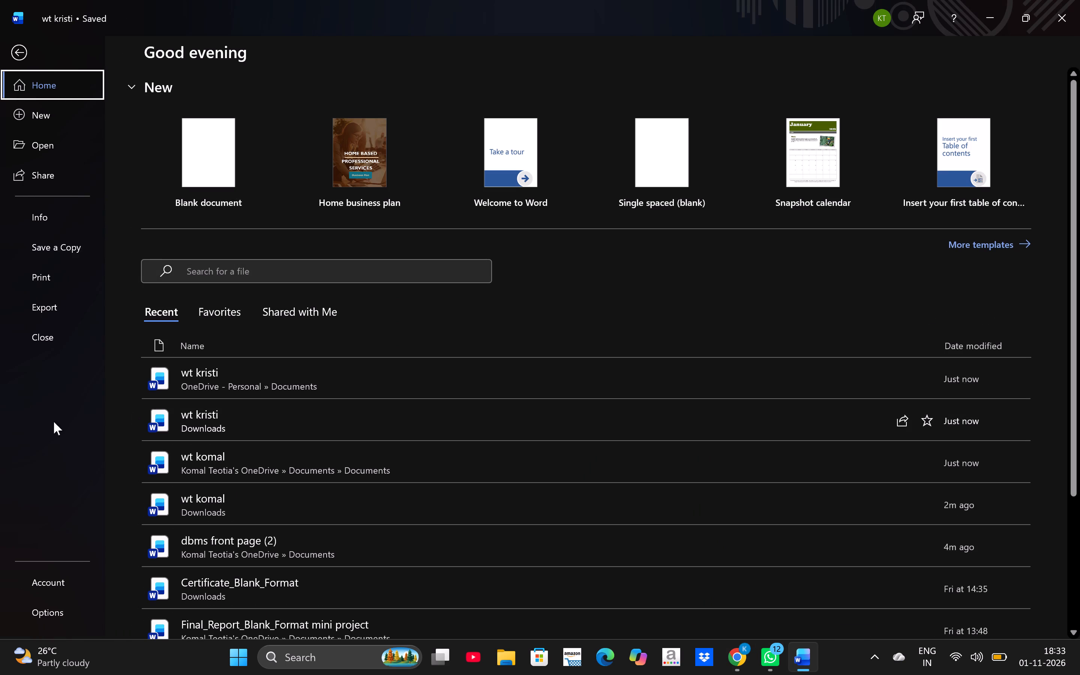
{"action": "left_click", "coordinate": [52, 309]}
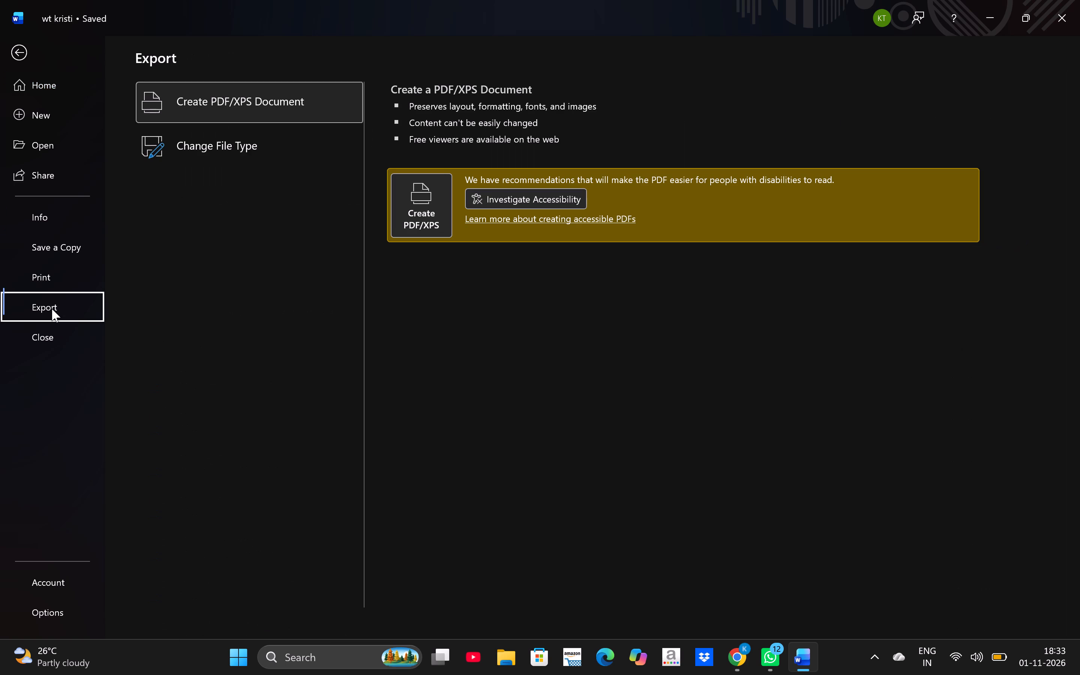
{"action": "left_click", "coordinate": [414, 197]}
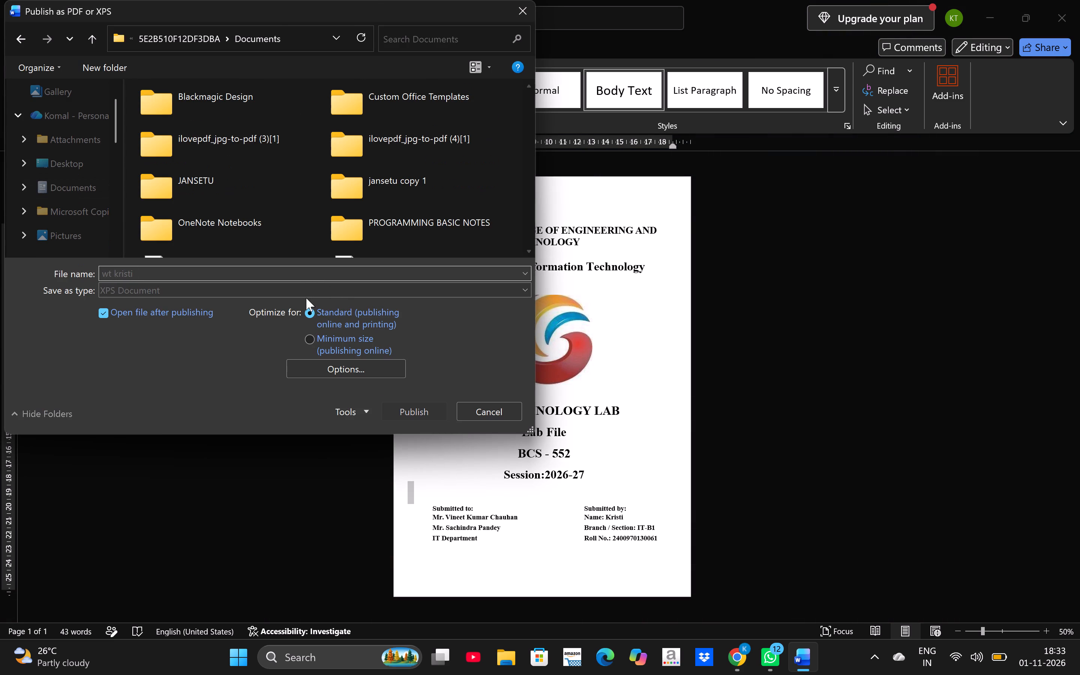
{"action": "left_click", "coordinate": [306, 298]}
{"action": "left_click", "coordinate": [504, 277]}
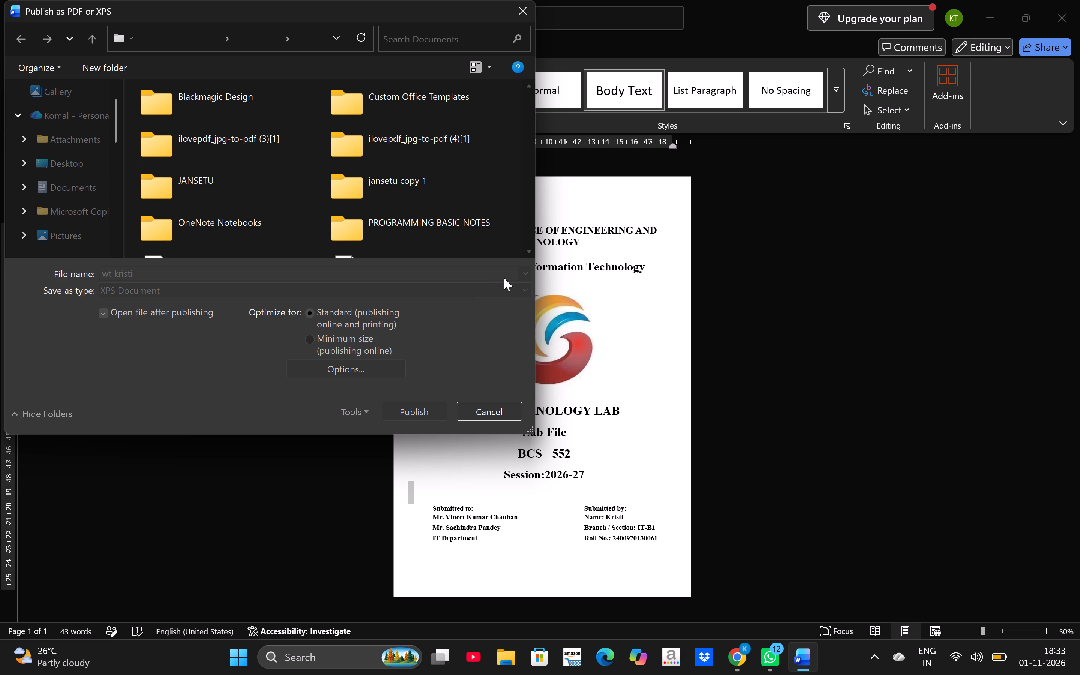
{"action": "left_click", "coordinate": [497, 283]}
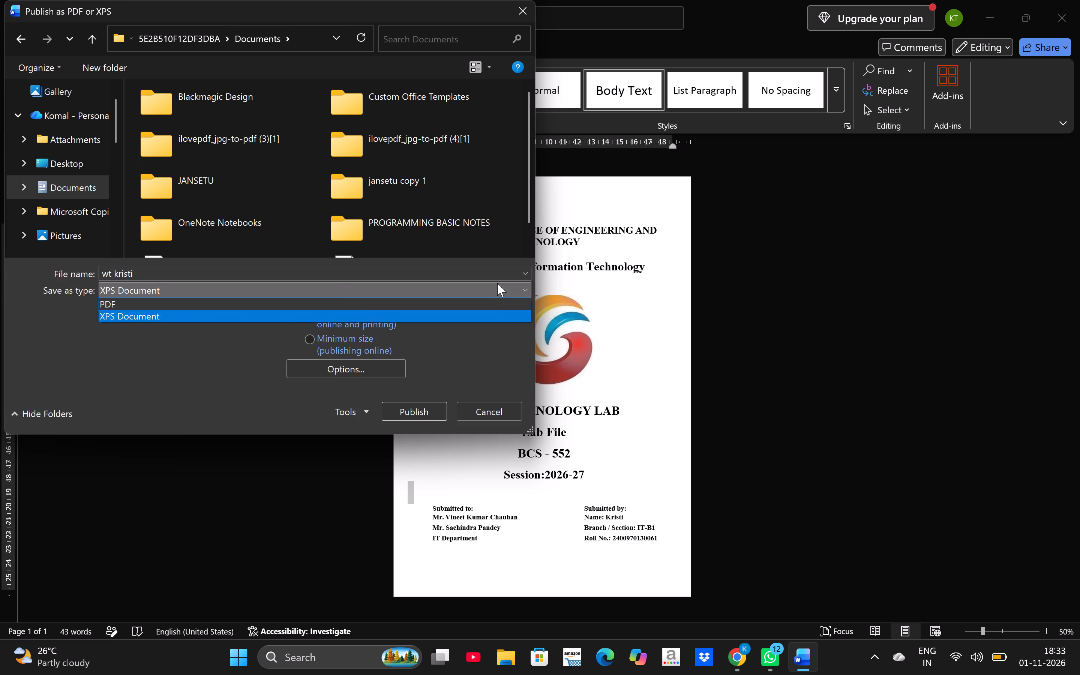
{"action": "left_click", "coordinate": [407, 300]}
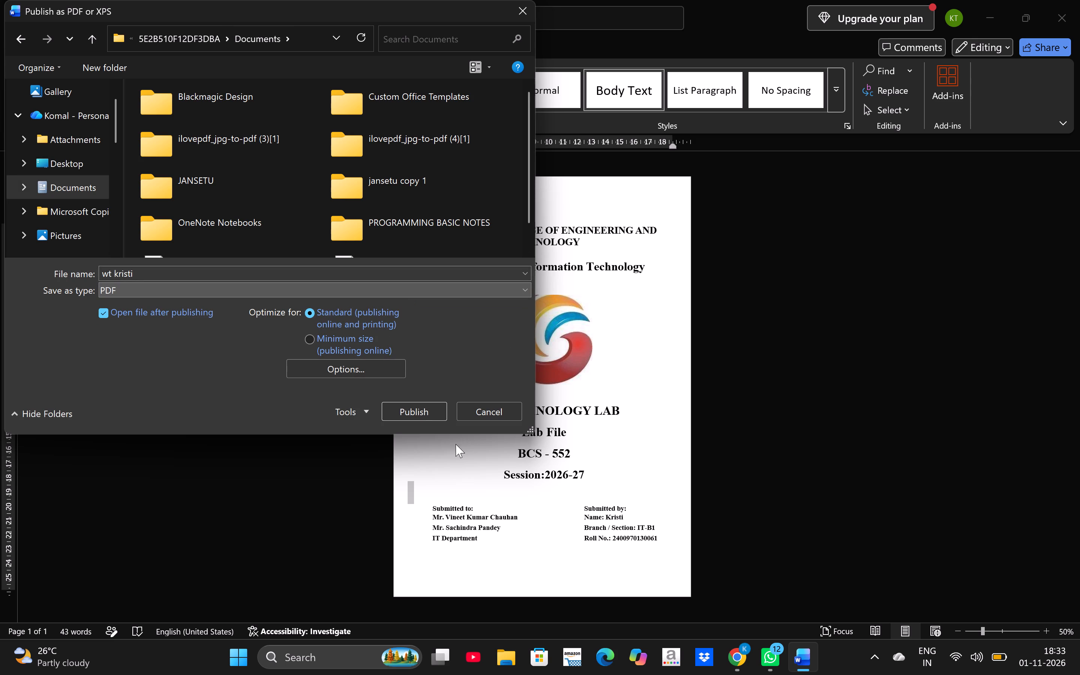
{"action": "left_click", "coordinate": [417, 413]}
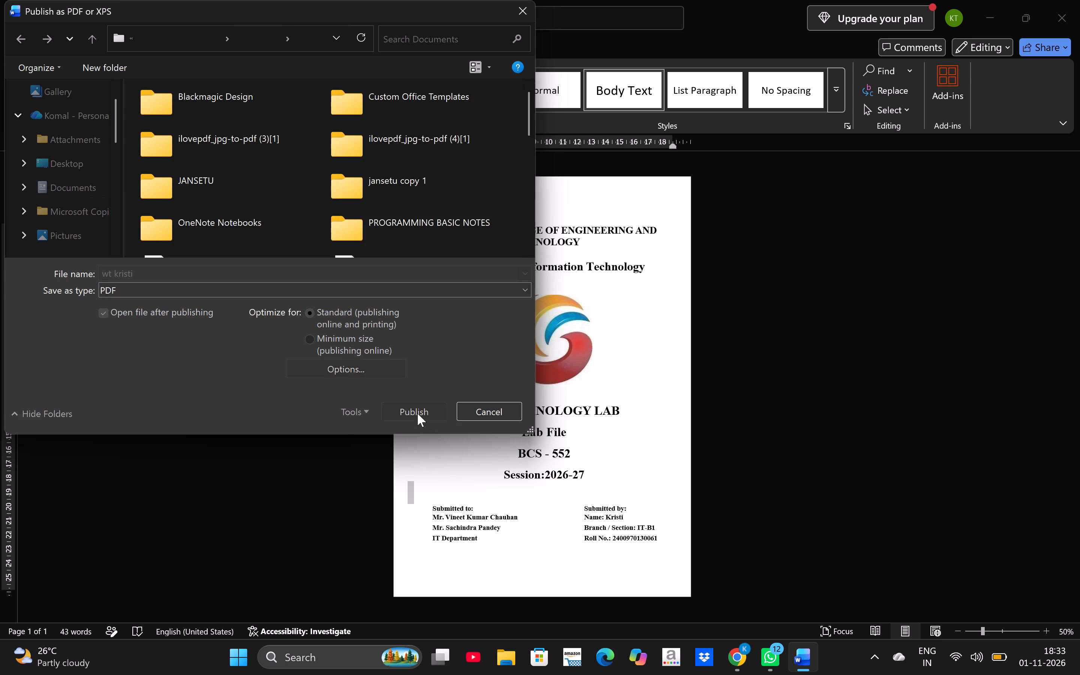
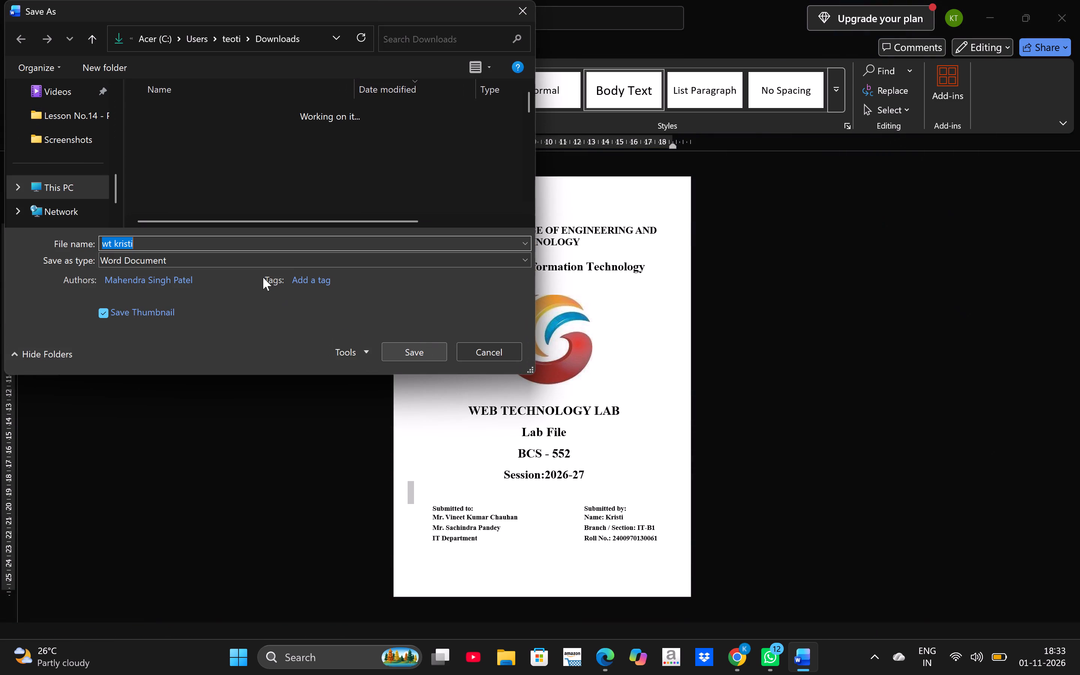
Export the front page again as a PDF named wt kristi in the OneDrive Documents folder, with the PDF/A compliant option enabled.
{"action": "left_click", "coordinate": [405, 255]}
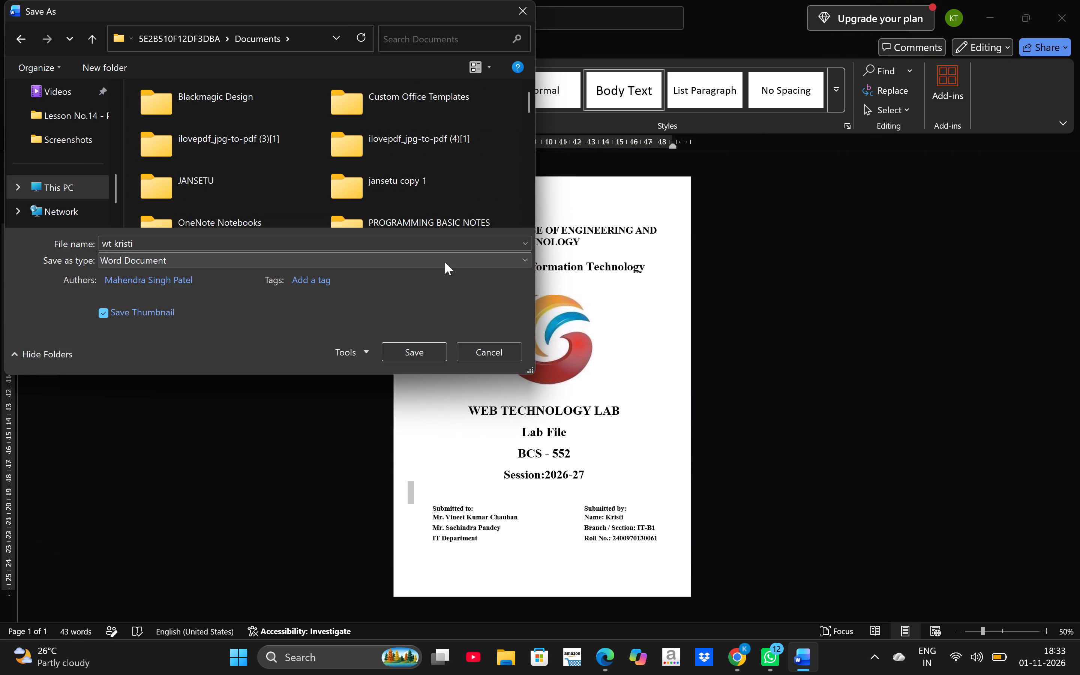
{"action": "left_click", "coordinate": [445, 262]}
{"action": "left_click", "coordinate": [303, 348]}
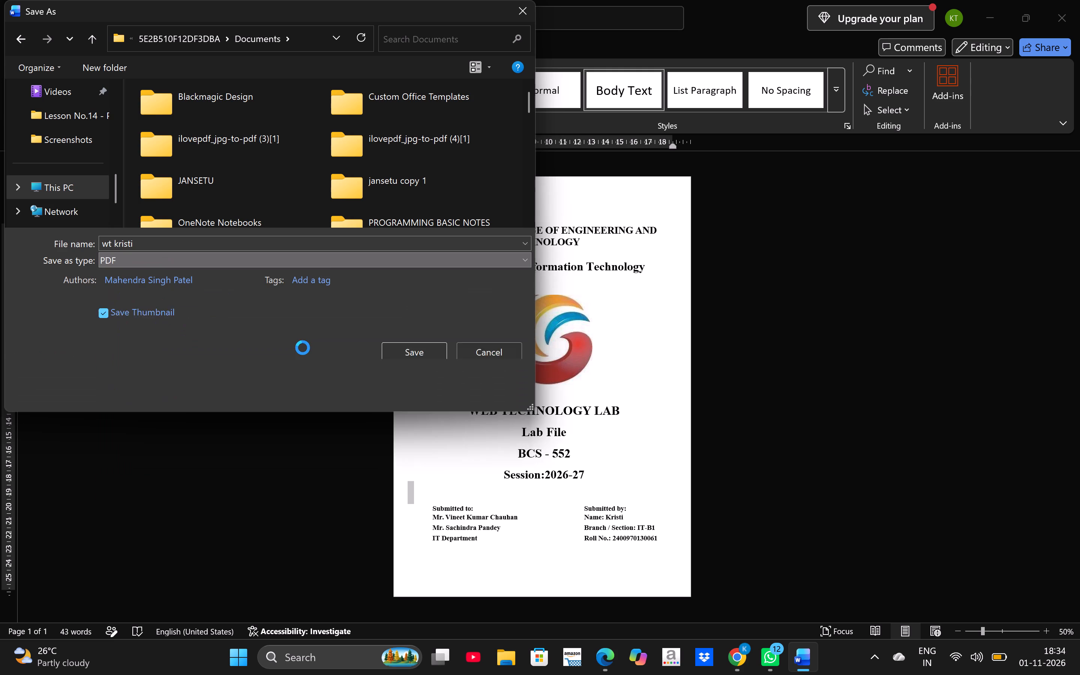
{"action": "left_click", "coordinate": [357, 317]}
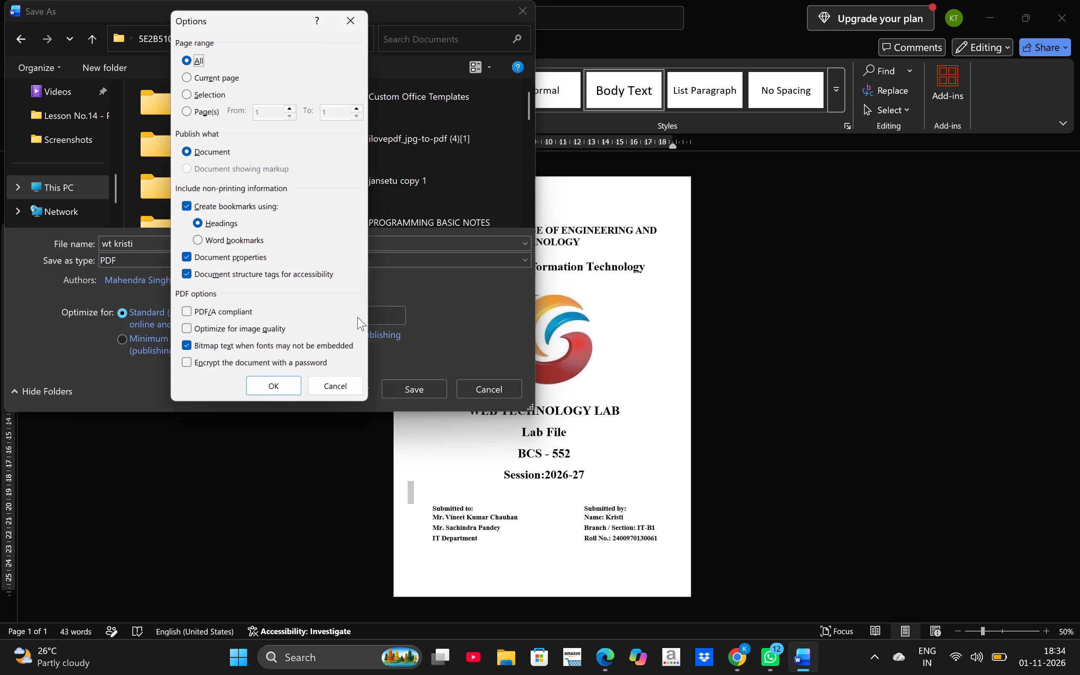
{"action": "left_click", "coordinate": [435, 306]}
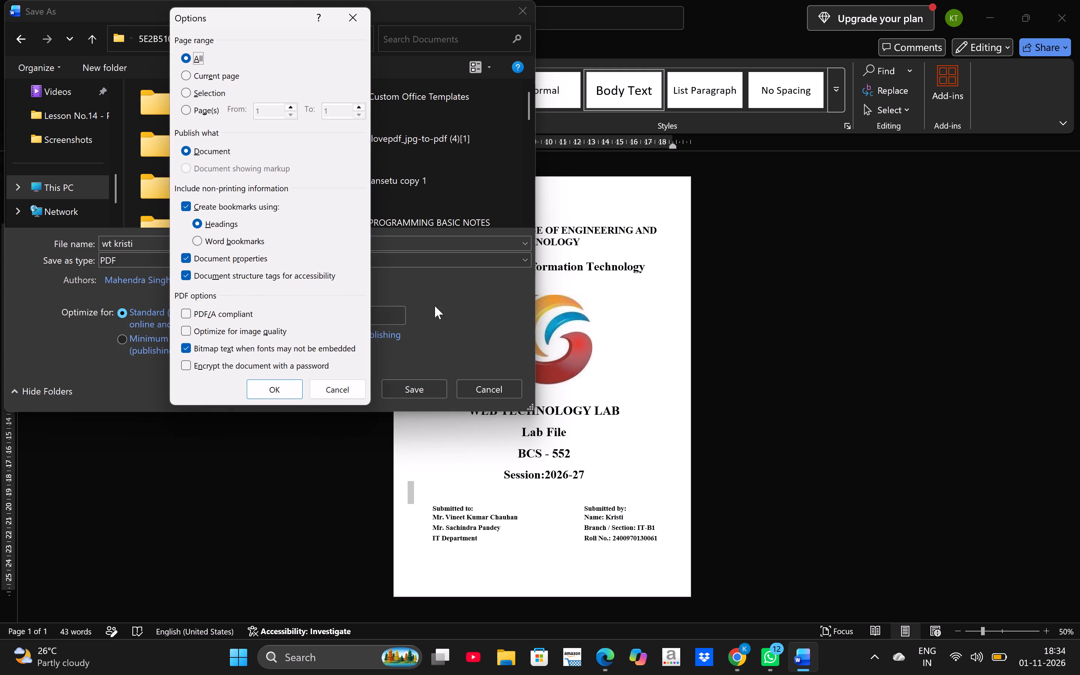
{"action": "left_click", "coordinate": [295, 387]}
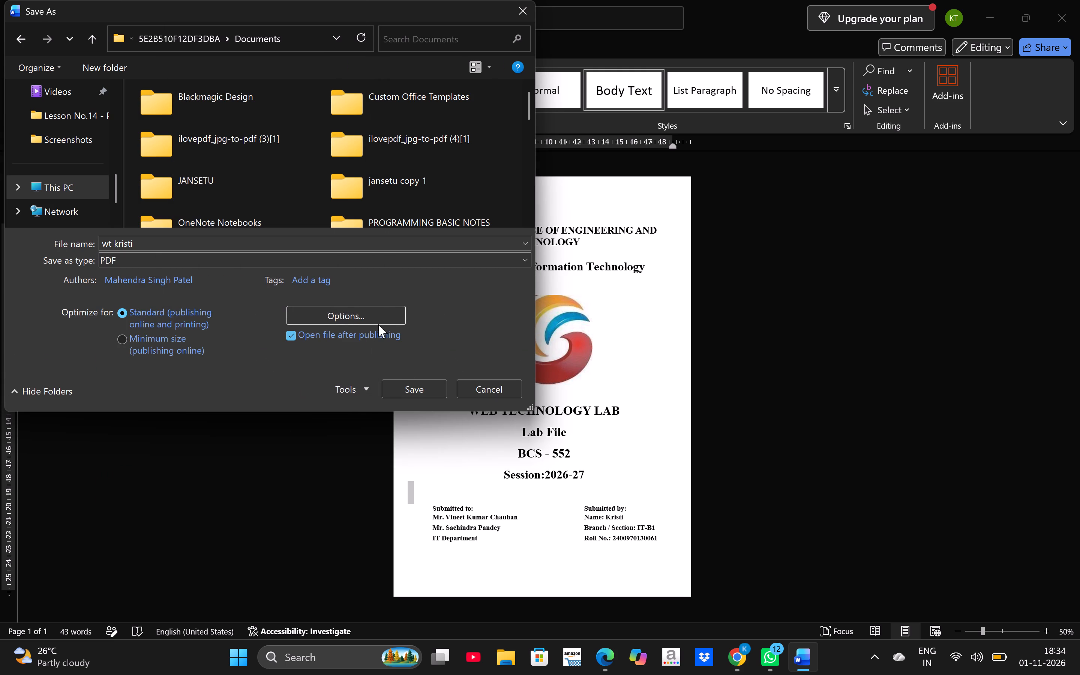
{"action": "left_click", "coordinate": [365, 313]}
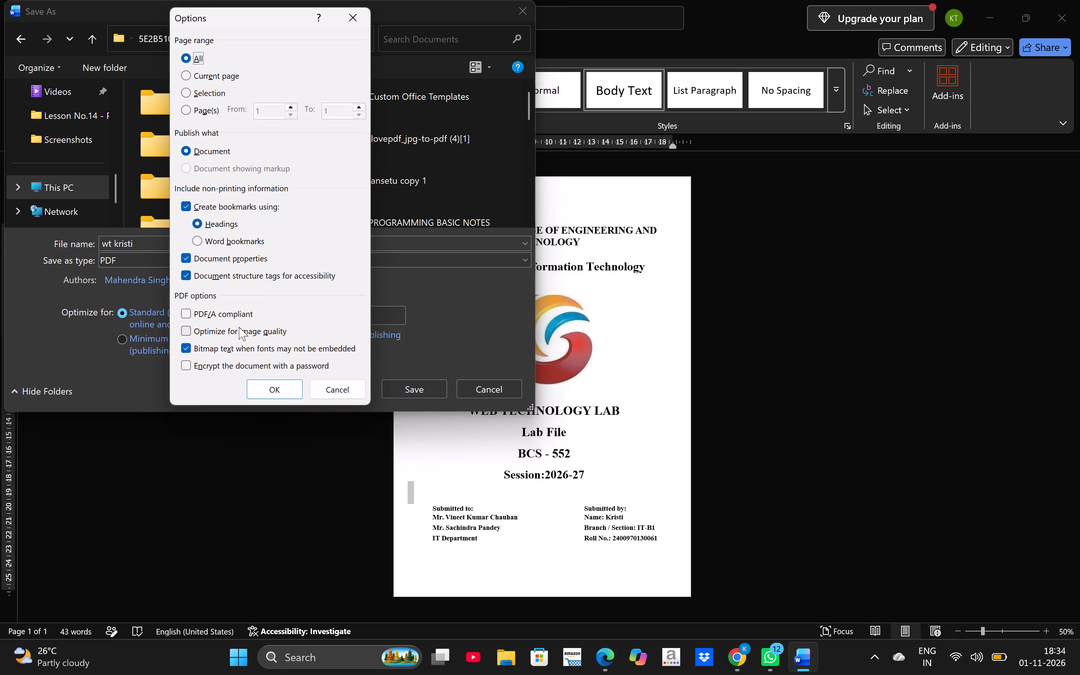
{"action": "left_click", "coordinate": [186, 313]}
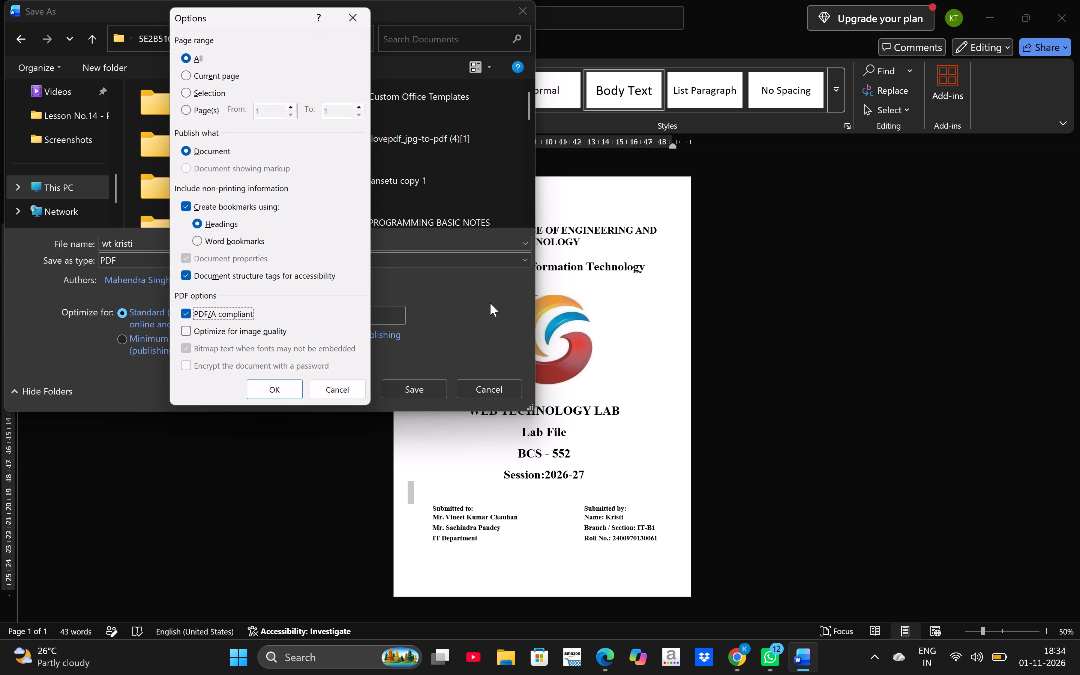
{"action": "left_click", "coordinate": [287, 387]}
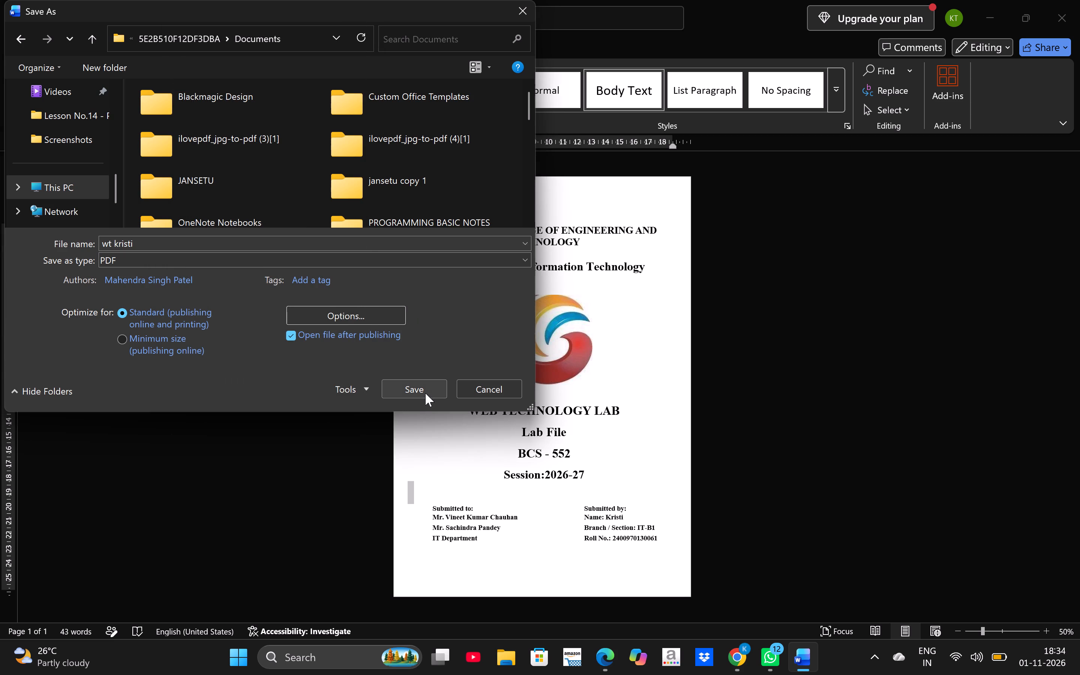
{"action": "left_click", "coordinate": [425, 393]}
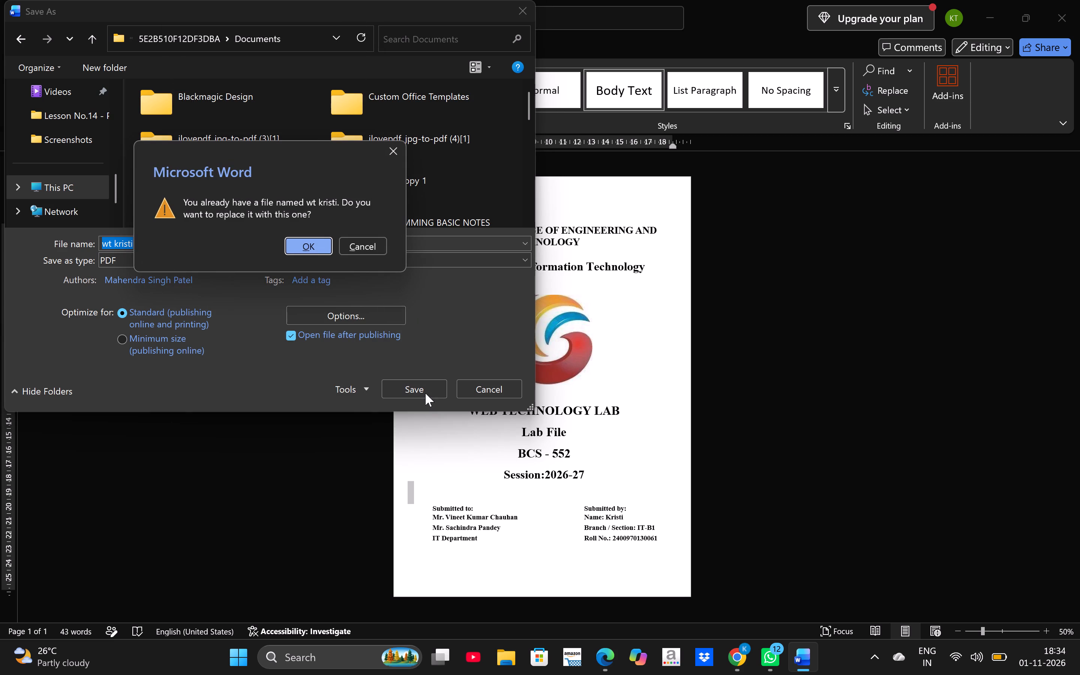
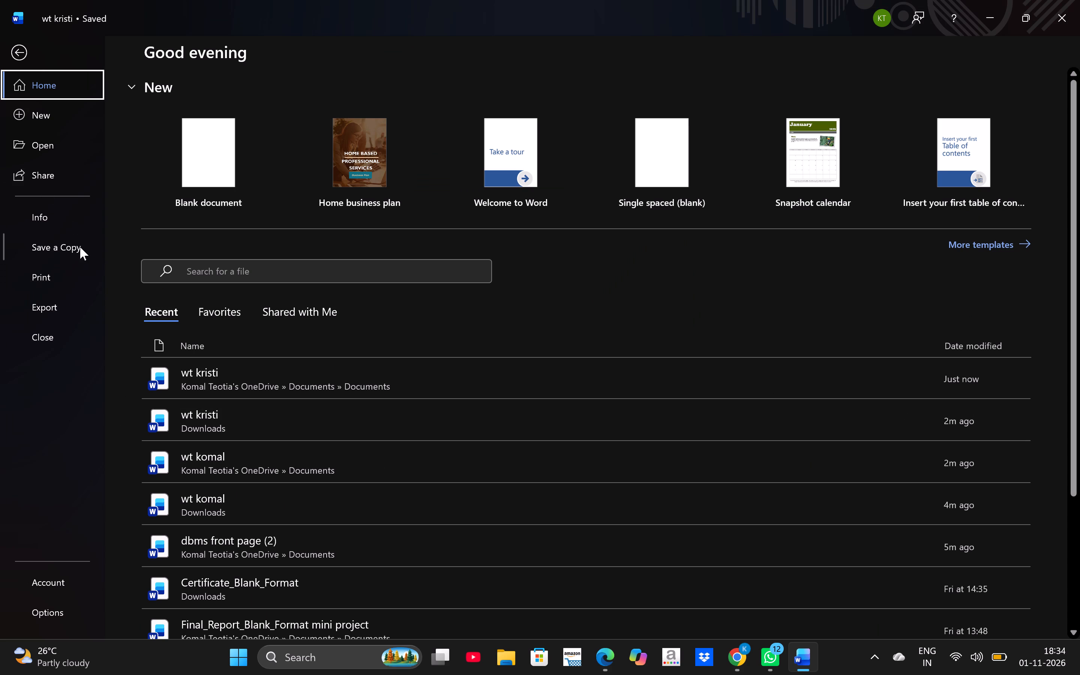
Print the front page with Microsoft Print to PDF, saving the output file as kristi.
{"action": "left_click", "coordinate": [48, 278]}
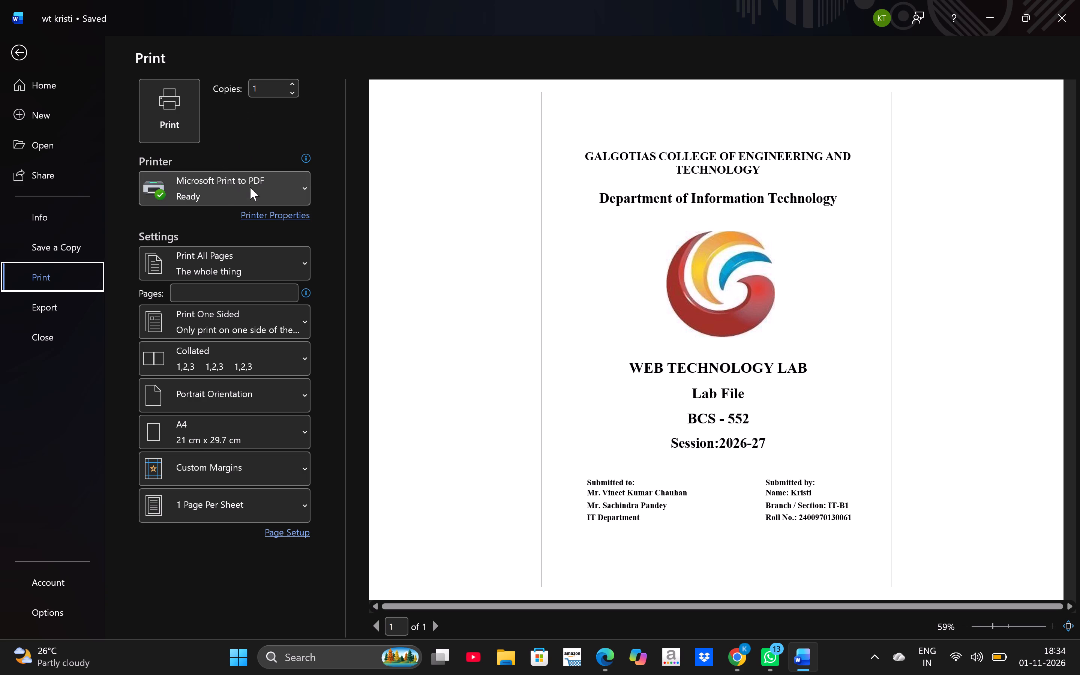
{"action": "left_click", "coordinate": [166, 117]}
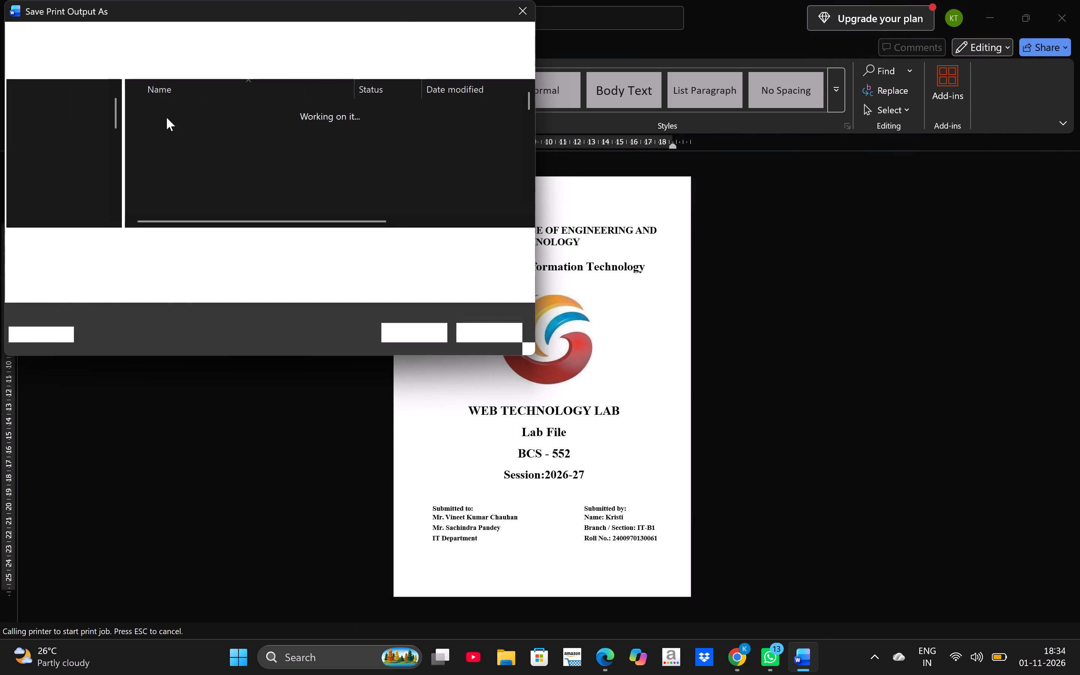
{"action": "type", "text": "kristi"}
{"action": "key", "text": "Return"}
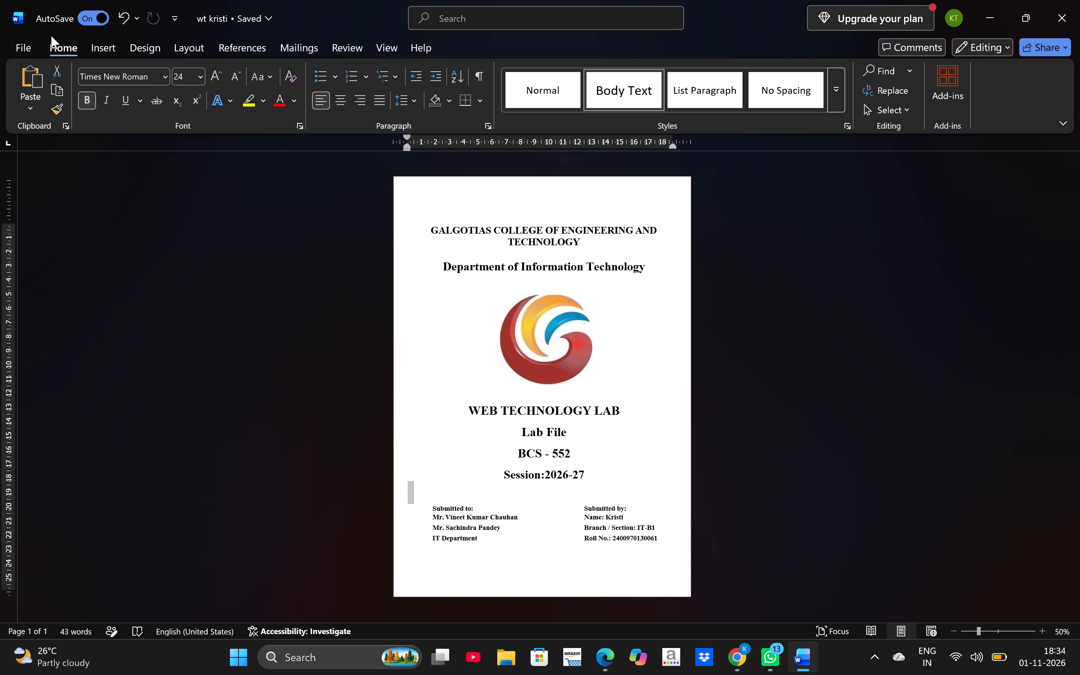
Replace the student name under Submitted by with Komal.
{"action": "left_click", "coordinate": [630, 518]}
{"action": "key", "text": "BackSpace"}
{"action": "key", "text": "BackSpace"}
{"action": "key", "text": "BackSpace"}
{"action": "key", "text": "BackSpace"}
{"action": "key", "text": "BackSpace"}
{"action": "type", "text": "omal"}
Change the last two digits of the roll number under Submitted by to 59.
{"action": "left_click", "coordinate": [656, 540]}
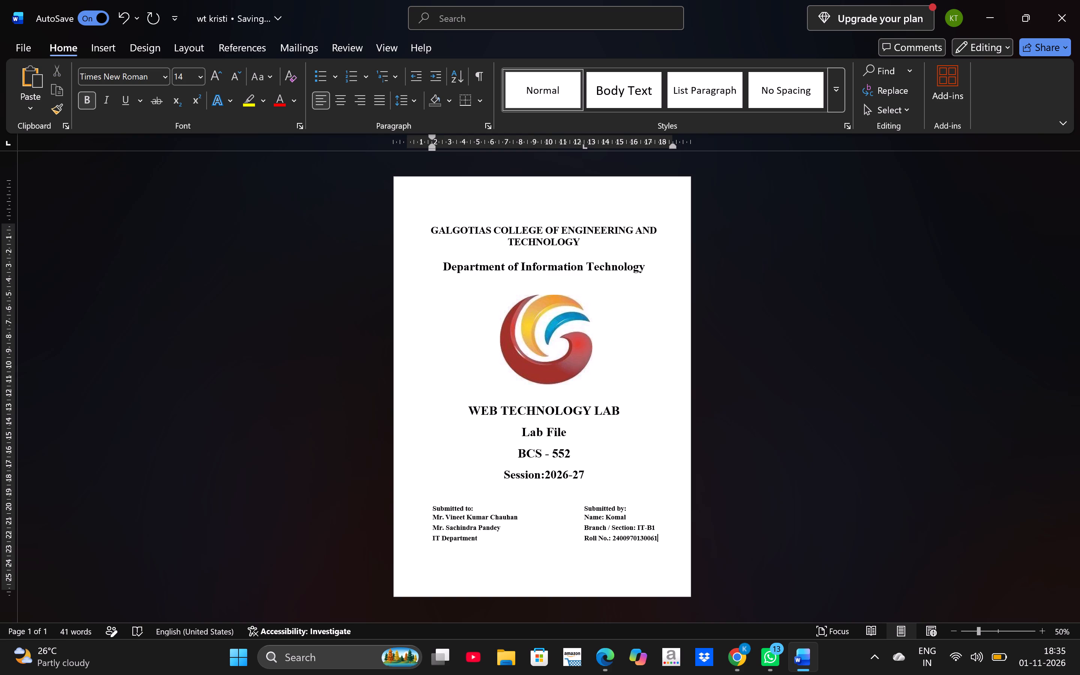
{"action": "left_click", "coordinate": [656, 540]}
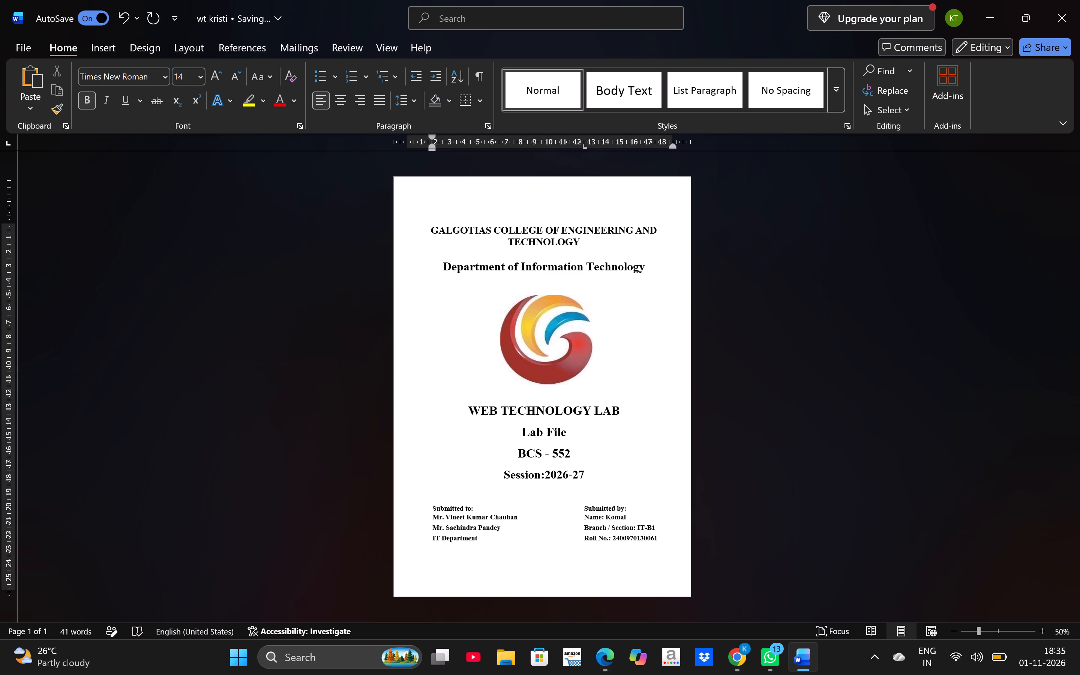
{"action": "left_click", "coordinate": [660, 540]}
{"action": "key", "text": "BackSpace"}
{"action": "key", "text": "BackSpace"}
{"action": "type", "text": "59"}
Print the updated front page with Microsoft Print to PDF, saving it as Komal wt in the OneDrive Documents folder.
{"action": "left_click", "coordinate": [17, 44]}
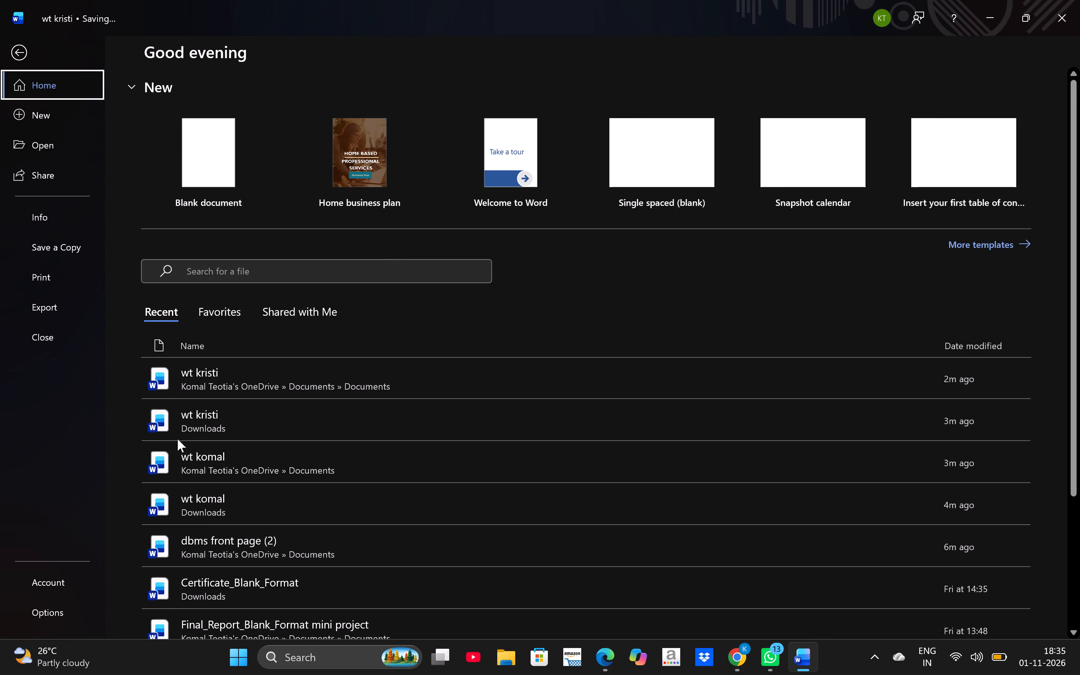
{"action": "left_click", "coordinate": [53, 278]}
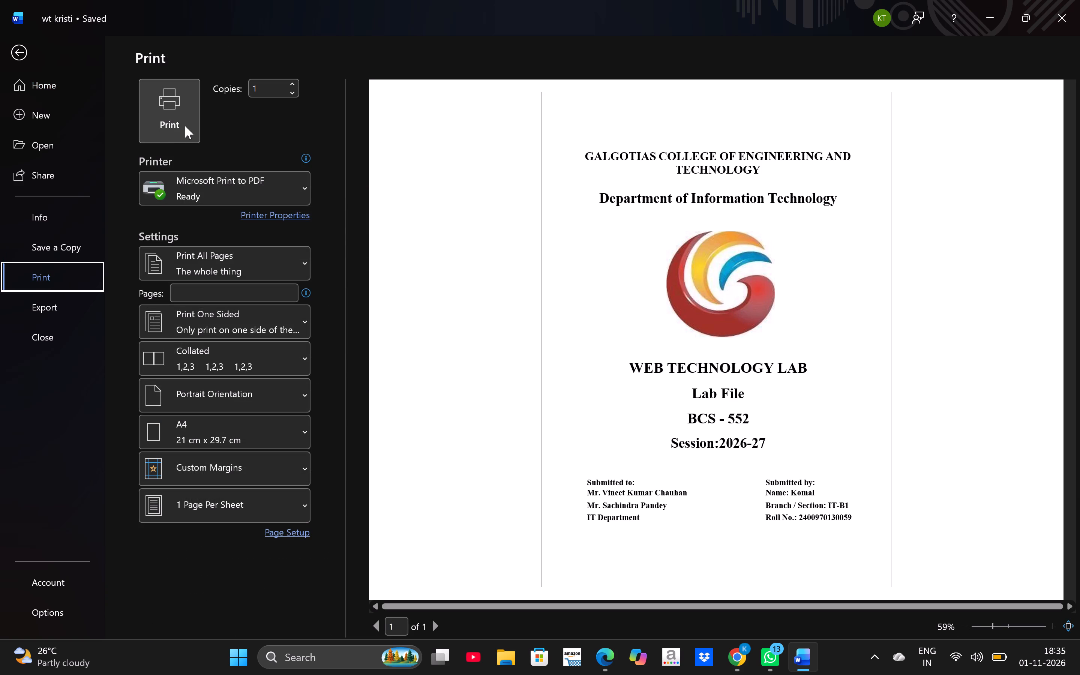
{"action": "left_click", "coordinate": [185, 126]}
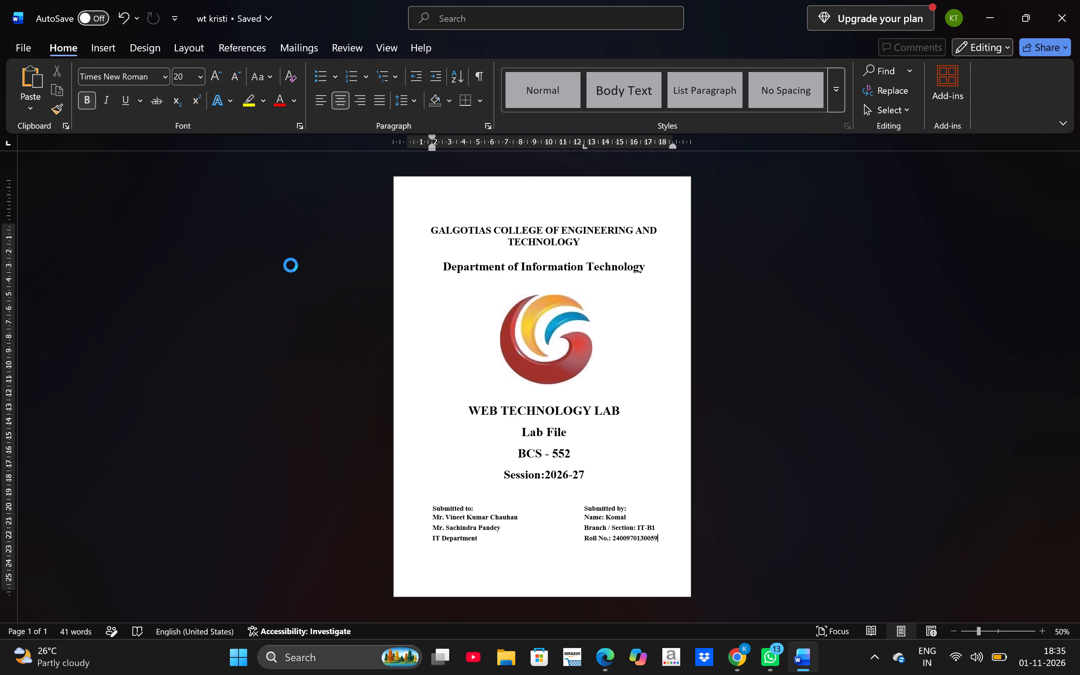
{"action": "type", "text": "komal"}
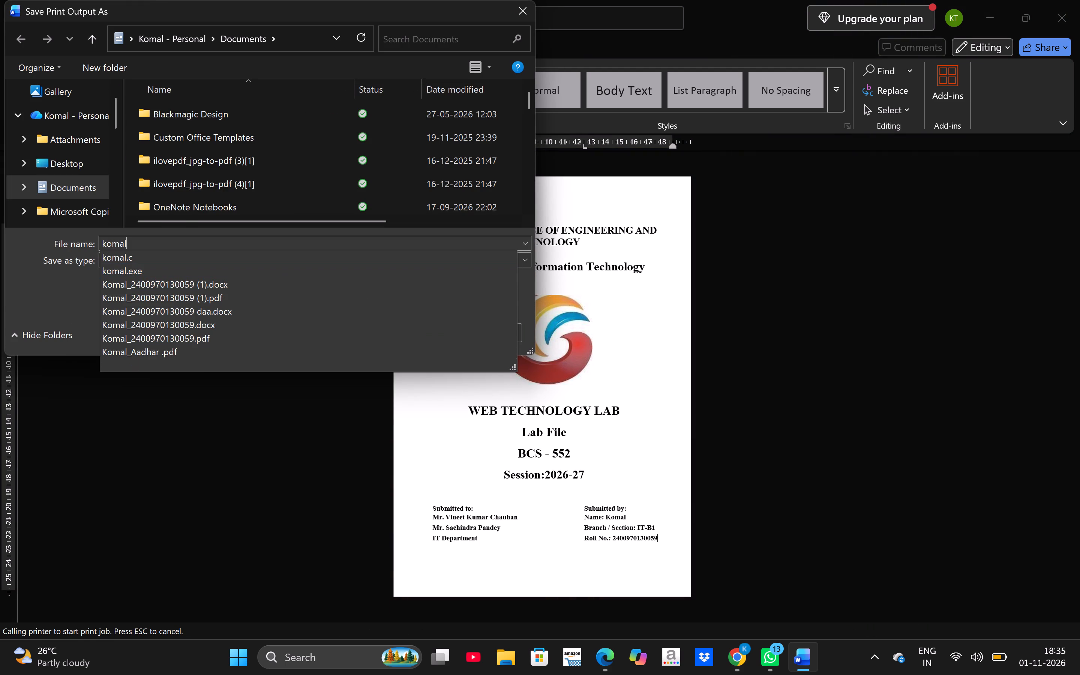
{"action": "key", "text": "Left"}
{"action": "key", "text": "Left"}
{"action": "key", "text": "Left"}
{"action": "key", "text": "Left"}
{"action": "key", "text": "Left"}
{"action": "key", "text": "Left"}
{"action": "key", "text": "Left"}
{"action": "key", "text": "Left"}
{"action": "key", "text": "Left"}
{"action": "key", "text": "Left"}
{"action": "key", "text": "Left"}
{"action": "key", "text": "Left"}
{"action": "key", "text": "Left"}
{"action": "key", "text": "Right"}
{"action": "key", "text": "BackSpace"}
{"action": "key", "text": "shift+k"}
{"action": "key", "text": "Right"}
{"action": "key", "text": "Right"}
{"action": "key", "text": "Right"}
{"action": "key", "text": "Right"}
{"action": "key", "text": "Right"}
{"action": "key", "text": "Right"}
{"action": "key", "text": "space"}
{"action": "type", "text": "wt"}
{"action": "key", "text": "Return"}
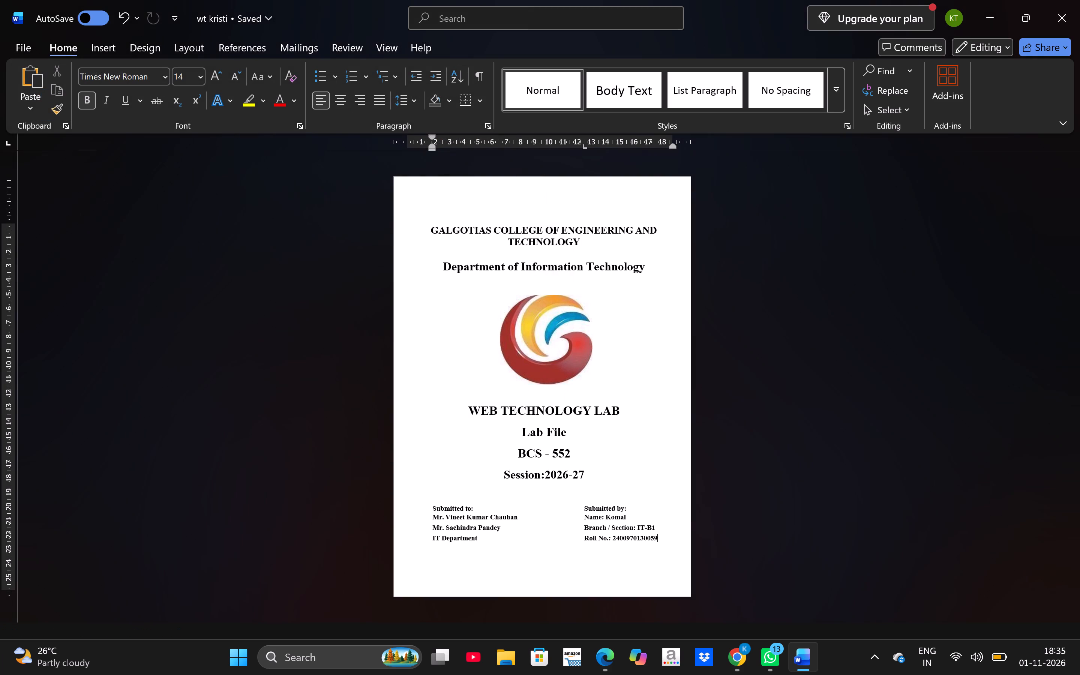
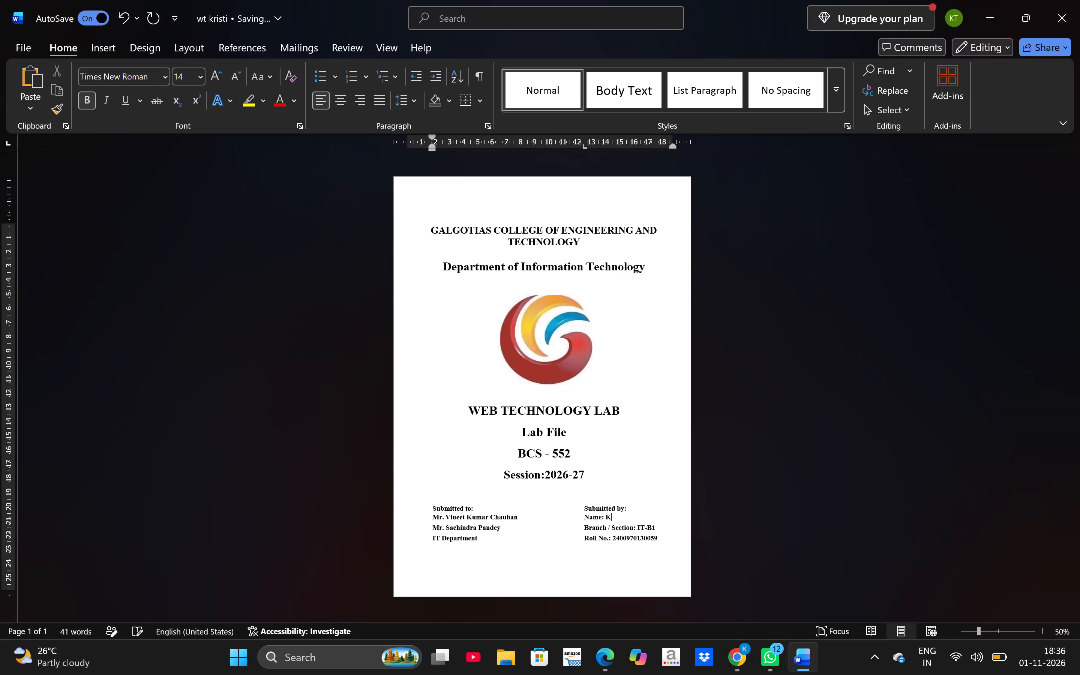
Replace the student name under Submitted by with the next student's full name.
{"action": "key", "text": "BackSpace"}
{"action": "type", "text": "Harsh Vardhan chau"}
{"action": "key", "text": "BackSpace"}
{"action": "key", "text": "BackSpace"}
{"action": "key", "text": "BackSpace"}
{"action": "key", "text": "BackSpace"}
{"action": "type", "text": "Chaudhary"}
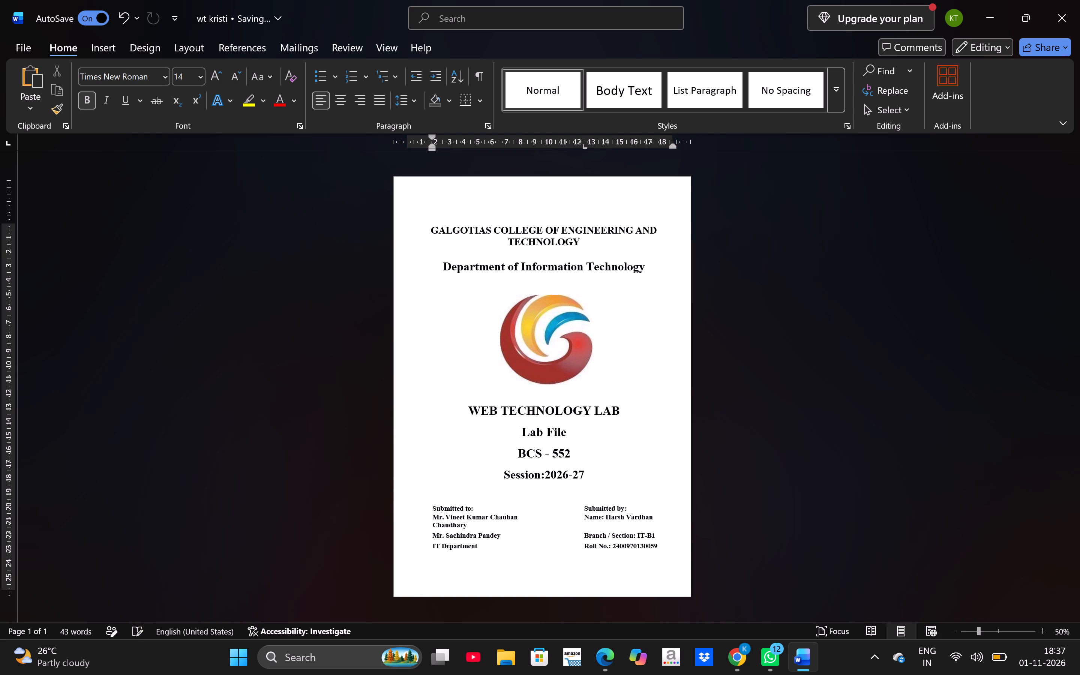
Remove the indent of the first teacher's line under Submitted to and pad it with spaces, starting slightly left of its original position.
{"action": "left_click", "coordinate": [434, 518]}
{"action": "key", "text": "BackSpace"}
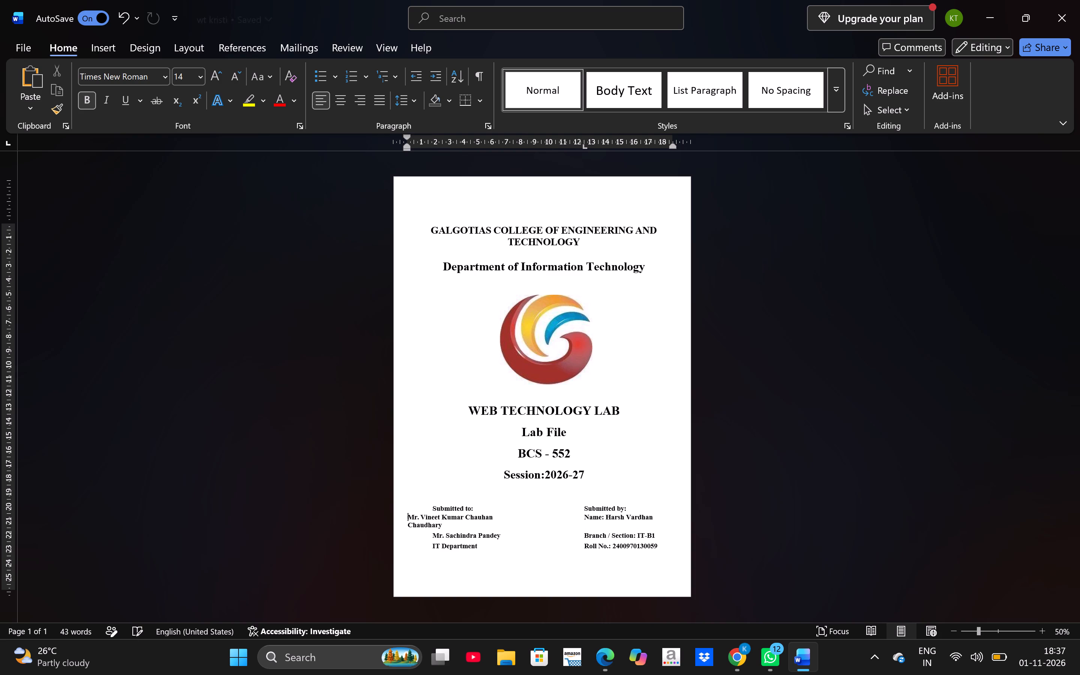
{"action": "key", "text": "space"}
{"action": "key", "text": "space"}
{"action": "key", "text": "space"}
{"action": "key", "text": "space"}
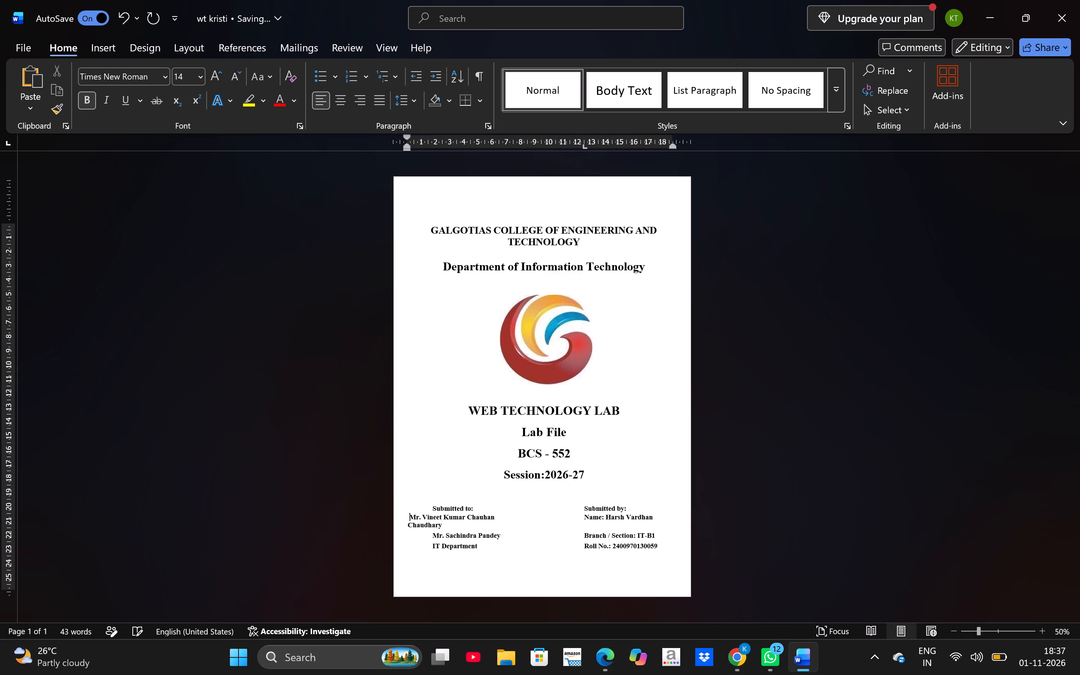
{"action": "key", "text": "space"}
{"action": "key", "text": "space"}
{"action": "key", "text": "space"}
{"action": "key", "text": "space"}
Replace the gap before the Name entry with spaces so the full student name fits on one line.
{"action": "left_click", "coordinate": [585, 517]}
{"action": "key", "text": "BackSpace"}
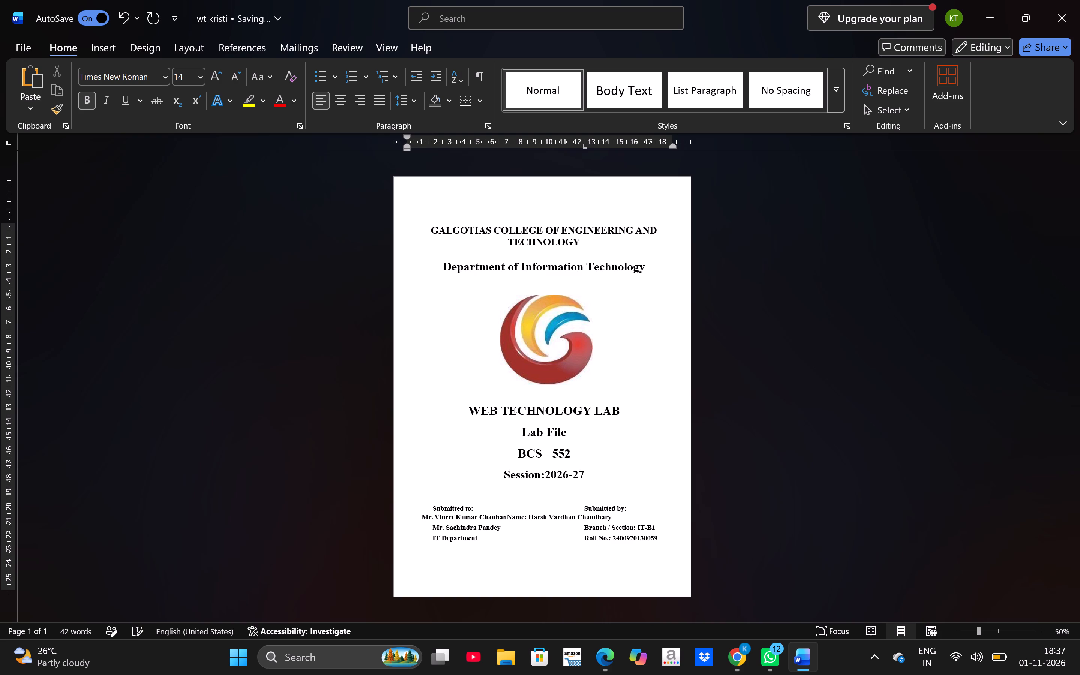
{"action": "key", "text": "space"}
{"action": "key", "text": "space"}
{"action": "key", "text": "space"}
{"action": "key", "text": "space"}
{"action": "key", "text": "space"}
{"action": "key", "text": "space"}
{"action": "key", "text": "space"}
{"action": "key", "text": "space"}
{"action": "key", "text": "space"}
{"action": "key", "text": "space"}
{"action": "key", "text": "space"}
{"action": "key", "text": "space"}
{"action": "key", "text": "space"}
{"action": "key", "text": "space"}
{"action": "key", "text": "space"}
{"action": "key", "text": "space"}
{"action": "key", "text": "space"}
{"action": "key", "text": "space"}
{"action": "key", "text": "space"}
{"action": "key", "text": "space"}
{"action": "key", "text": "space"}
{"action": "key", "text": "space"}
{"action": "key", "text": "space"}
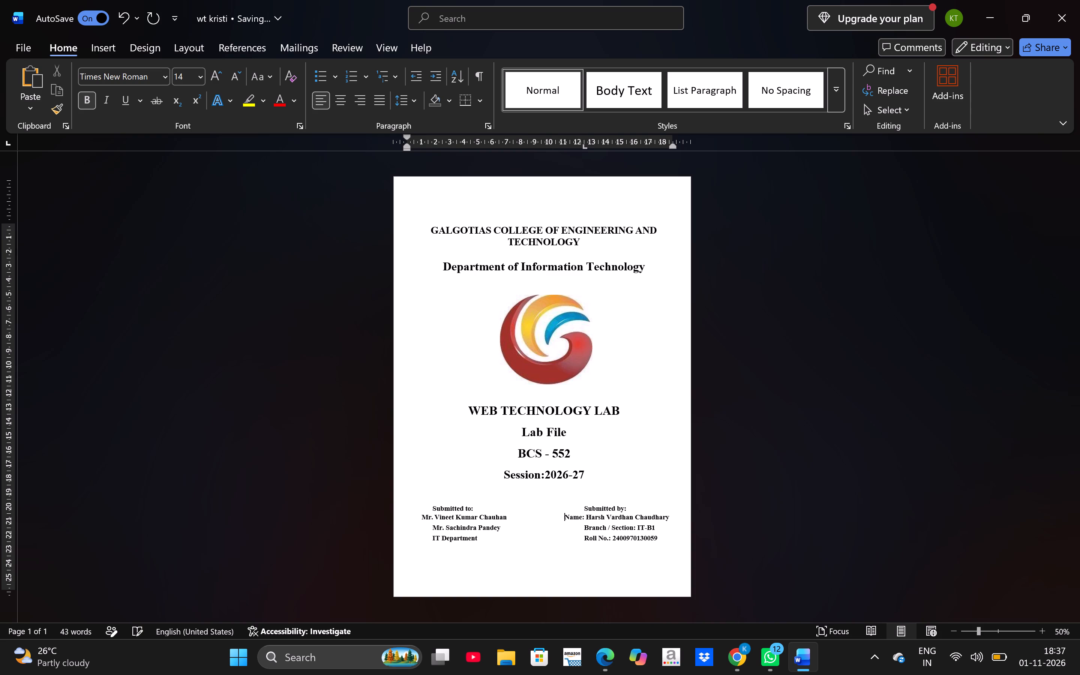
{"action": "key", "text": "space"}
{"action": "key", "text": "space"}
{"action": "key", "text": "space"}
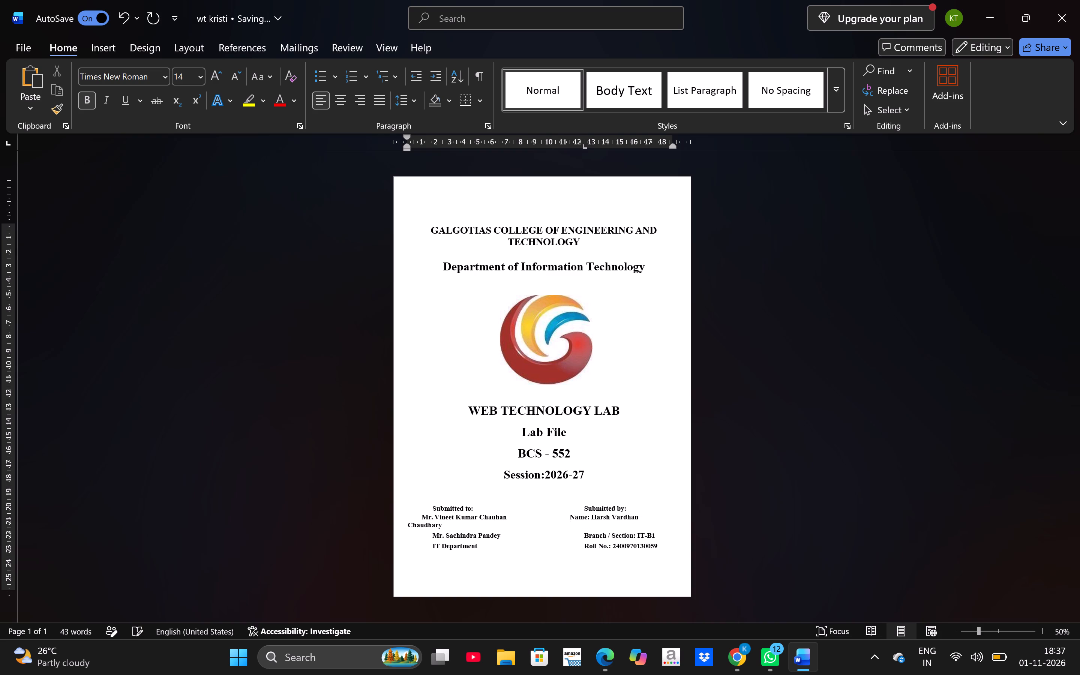
{"action": "key", "text": "BackSpace"}
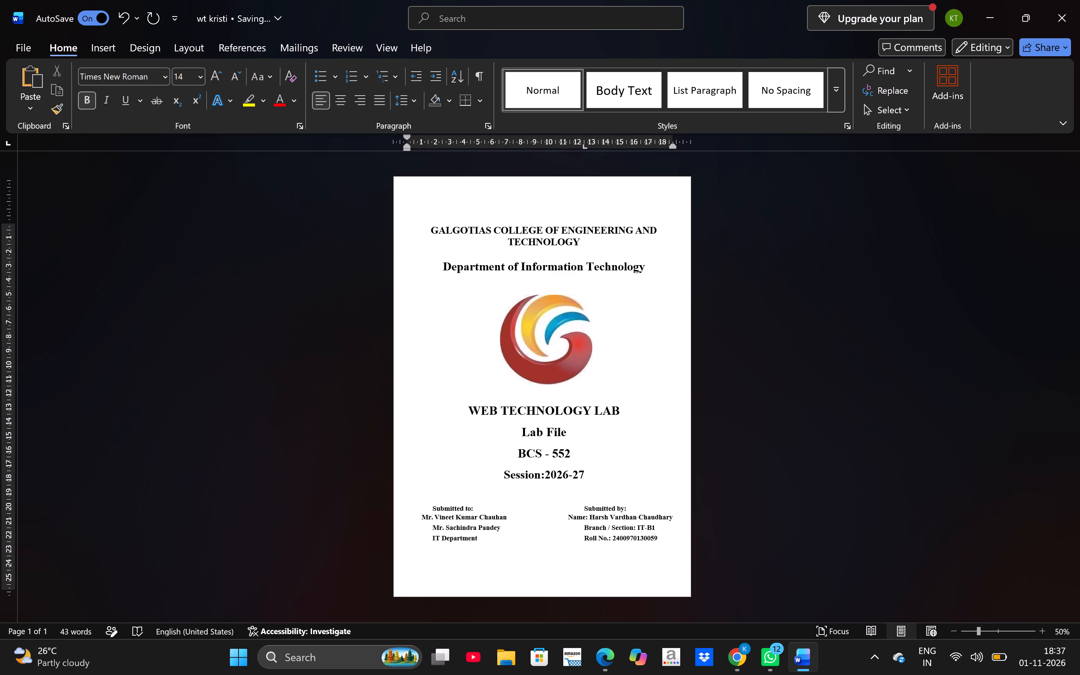
Replace the gap before the Submitted by heading with spaces, aligning it with the start of the Name line.
{"action": "left_click", "coordinate": [584, 508]}
{"action": "key", "text": "BackSpace"}
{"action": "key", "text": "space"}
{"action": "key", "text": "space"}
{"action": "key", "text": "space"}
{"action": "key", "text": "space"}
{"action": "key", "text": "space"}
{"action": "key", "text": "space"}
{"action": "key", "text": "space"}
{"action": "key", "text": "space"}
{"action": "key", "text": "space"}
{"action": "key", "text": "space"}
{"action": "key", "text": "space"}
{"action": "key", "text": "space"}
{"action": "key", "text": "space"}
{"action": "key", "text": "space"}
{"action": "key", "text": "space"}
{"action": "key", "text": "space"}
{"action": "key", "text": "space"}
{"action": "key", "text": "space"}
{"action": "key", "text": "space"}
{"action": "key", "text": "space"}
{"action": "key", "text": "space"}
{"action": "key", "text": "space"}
{"action": "key", "text": "BackSpace"}
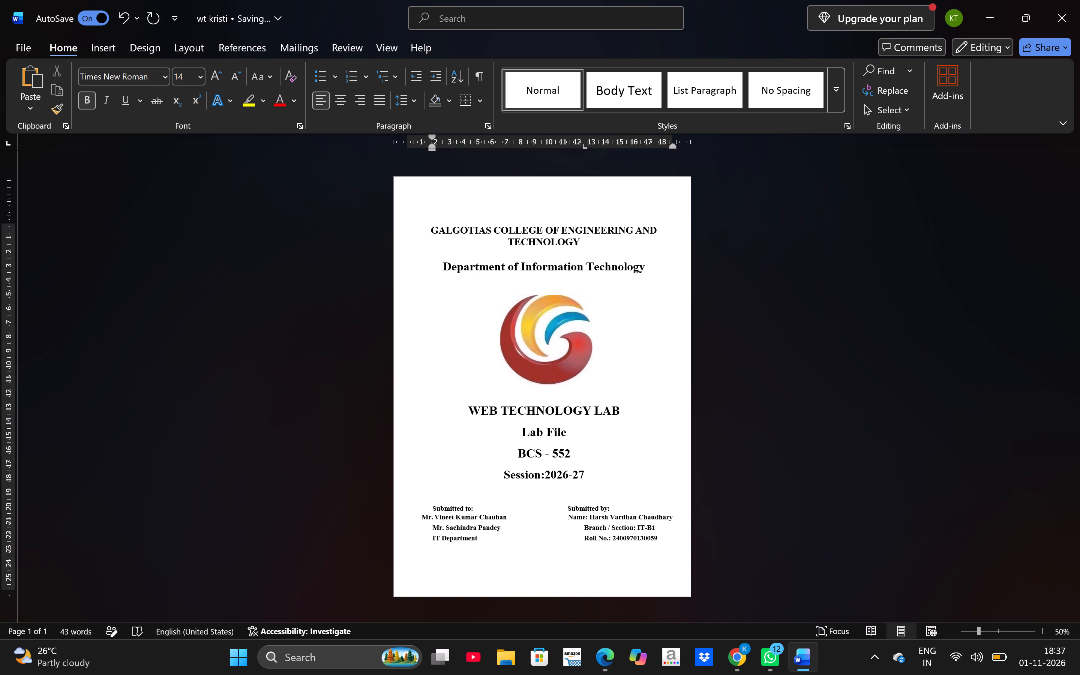
Replace the gap before Branch / Section with spaces, aligning the entry under the Name line.
{"action": "left_click", "coordinate": [583, 528]}
{"action": "key", "text": "BackSpace"}
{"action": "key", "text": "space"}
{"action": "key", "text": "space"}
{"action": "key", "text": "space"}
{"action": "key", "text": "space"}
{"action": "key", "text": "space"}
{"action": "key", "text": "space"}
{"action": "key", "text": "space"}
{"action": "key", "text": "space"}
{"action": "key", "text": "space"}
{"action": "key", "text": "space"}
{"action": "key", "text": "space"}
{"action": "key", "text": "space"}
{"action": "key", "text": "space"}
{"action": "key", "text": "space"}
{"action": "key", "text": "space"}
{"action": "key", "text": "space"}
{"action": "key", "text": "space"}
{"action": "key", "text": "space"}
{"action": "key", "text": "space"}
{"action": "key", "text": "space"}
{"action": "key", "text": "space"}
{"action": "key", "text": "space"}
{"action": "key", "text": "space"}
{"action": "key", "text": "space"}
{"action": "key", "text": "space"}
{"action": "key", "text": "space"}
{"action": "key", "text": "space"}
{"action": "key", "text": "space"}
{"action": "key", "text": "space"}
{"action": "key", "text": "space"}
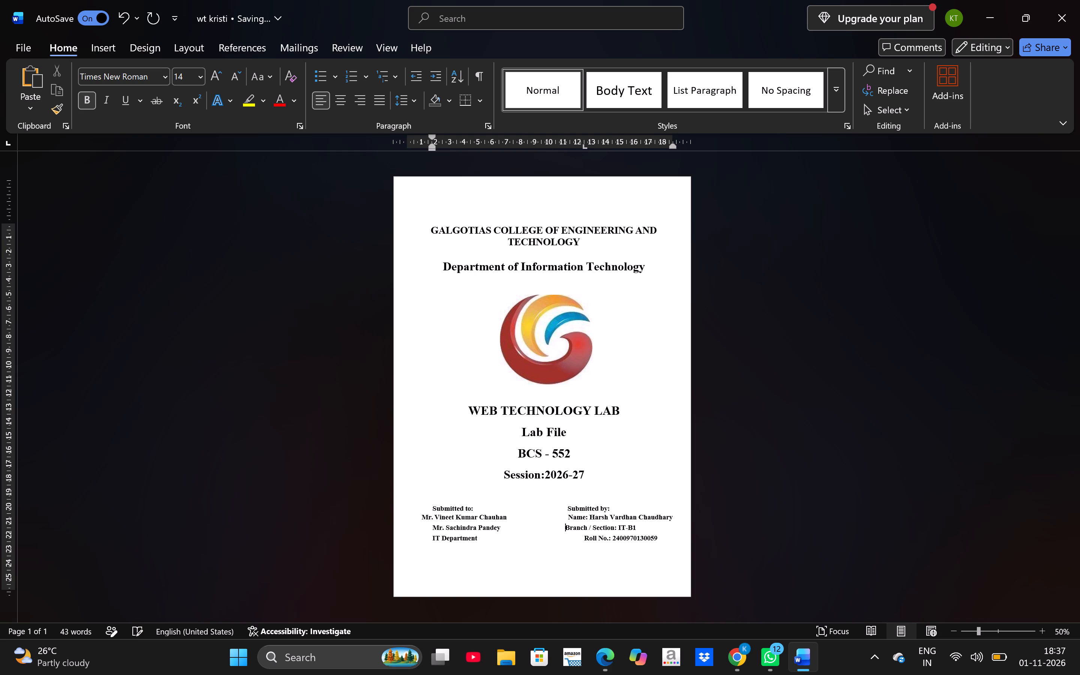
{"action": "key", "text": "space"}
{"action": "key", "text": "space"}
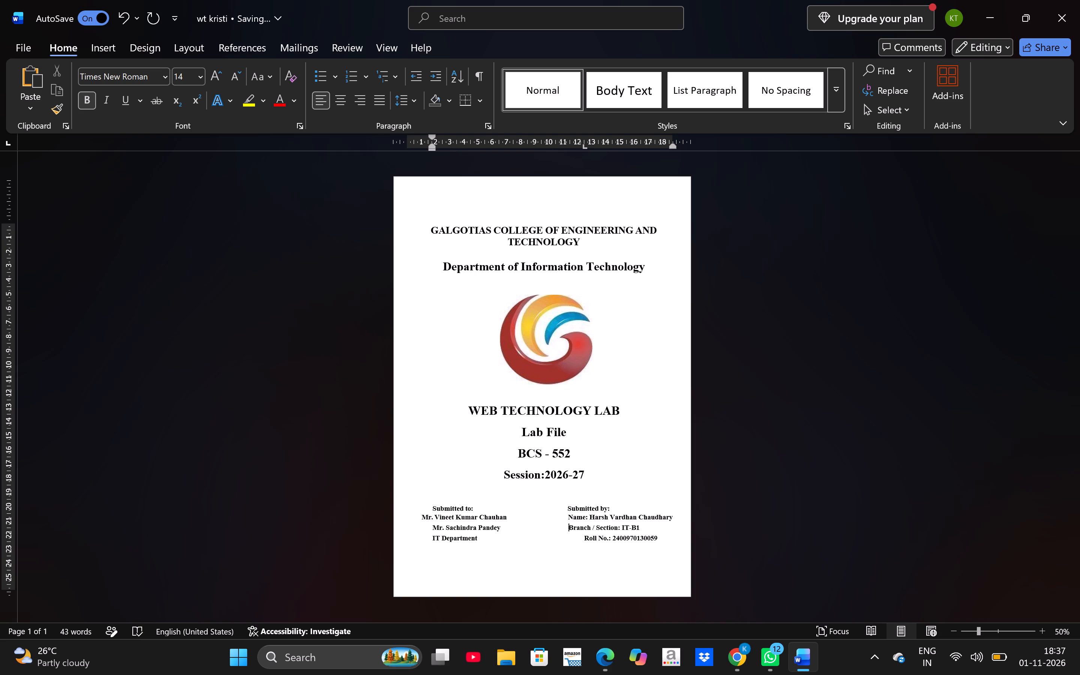
Replace the gap before Roll No. with spaces, aligning the entry under Branch / Section.
{"action": "left_click", "coordinate": [584, 538]}
{"action": "key", "text": "BackSpace"}
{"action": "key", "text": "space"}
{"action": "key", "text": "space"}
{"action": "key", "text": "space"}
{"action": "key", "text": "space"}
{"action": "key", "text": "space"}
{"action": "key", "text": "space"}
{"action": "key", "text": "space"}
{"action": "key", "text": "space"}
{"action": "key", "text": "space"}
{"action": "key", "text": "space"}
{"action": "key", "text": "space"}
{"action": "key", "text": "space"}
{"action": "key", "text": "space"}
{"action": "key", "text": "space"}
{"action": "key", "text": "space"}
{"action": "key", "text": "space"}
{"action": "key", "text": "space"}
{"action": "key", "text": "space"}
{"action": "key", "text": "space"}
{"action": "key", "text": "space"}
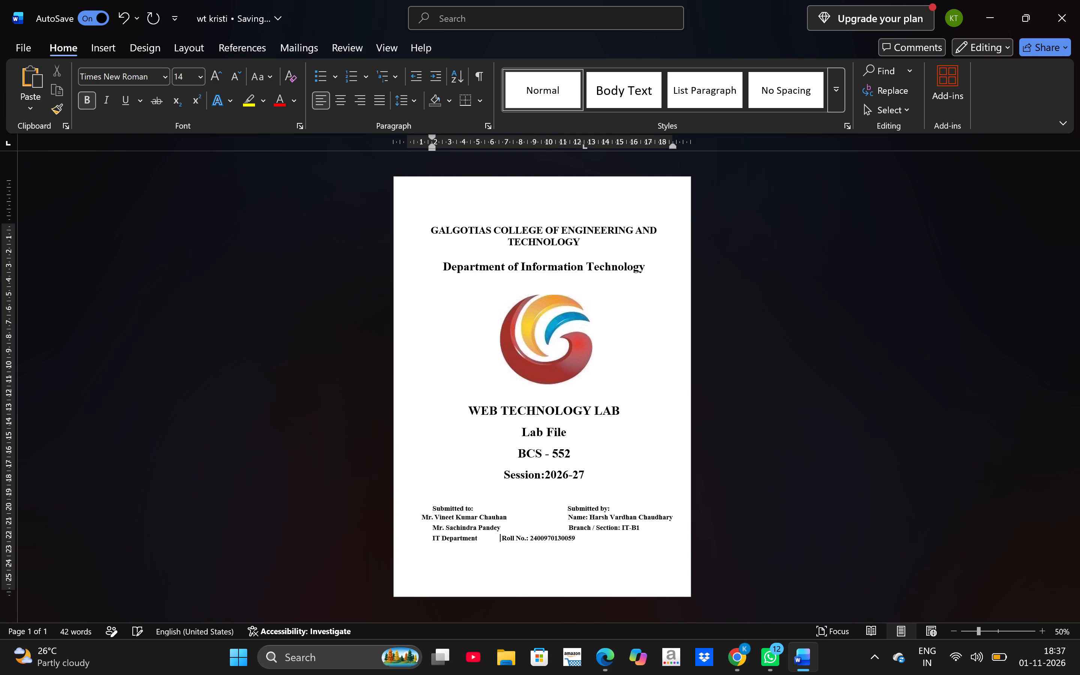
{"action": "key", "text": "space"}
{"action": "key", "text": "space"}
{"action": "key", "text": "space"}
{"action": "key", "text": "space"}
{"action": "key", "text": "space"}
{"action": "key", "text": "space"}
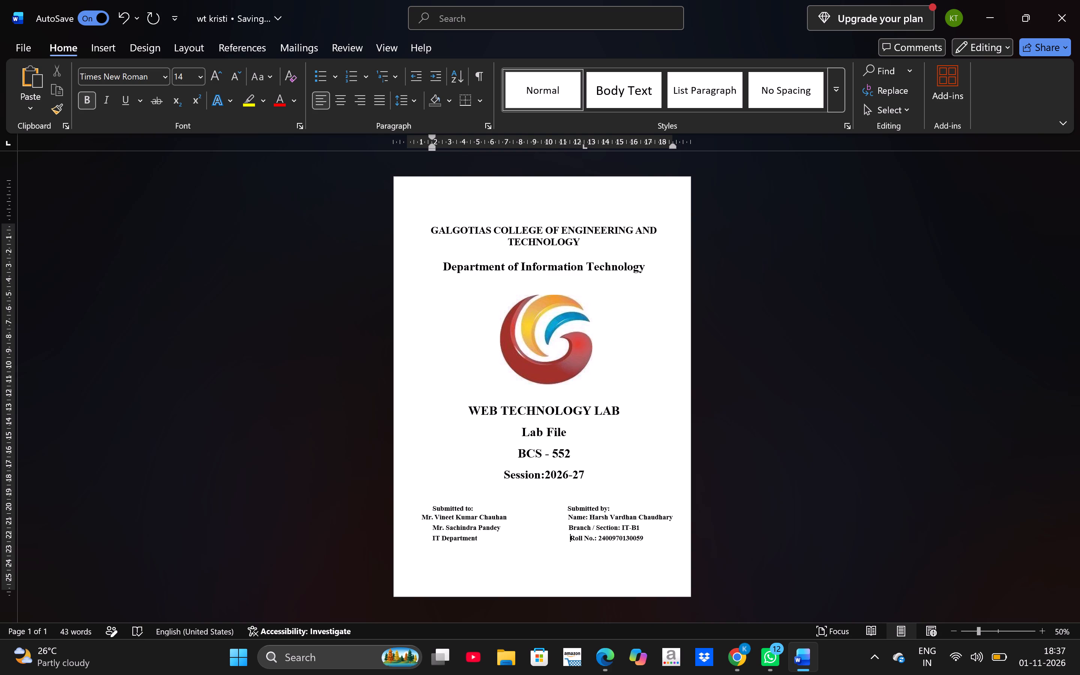
Remove the indent of the Submitted to heading and pad it with spaces to align with the first teacher's name.
{"action": "left_click", "coordinate": [432, 507]}
{"action": "key", "text": "BackSpace"}
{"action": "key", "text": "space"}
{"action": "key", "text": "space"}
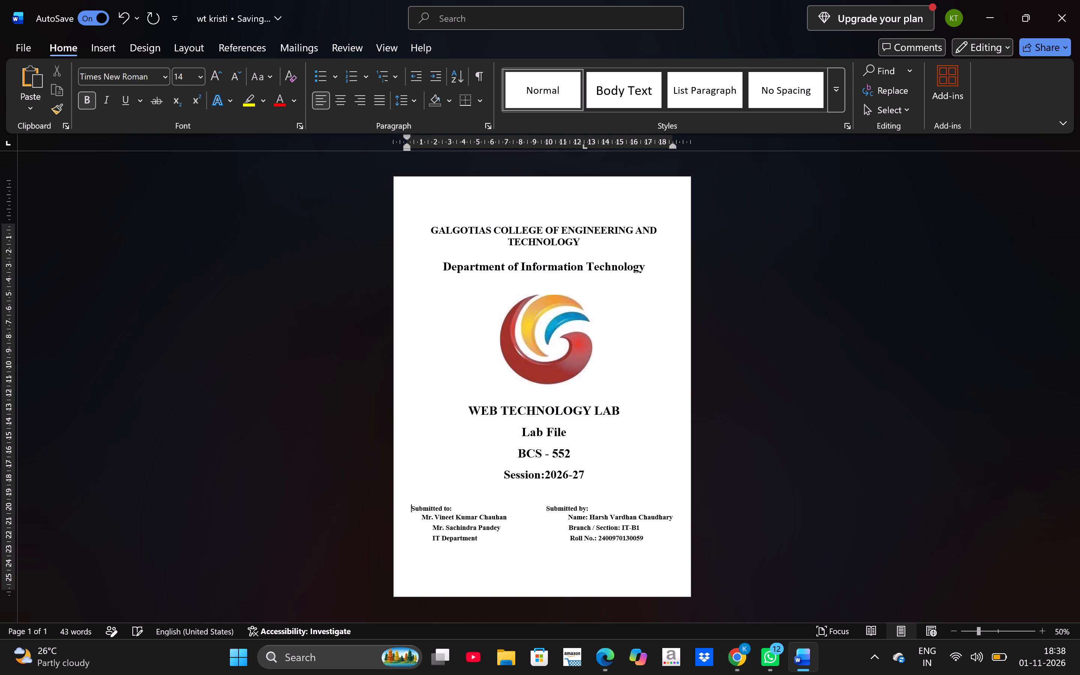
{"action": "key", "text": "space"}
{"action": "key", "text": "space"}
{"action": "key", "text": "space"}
Adjust the spacing before the Submitted by heading to realign it above the Name line.
{"action": "left_click", "coordinate": [559, 508]}
{"action": "key", "text": "Left"}
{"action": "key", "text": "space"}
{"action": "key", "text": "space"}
{"action": "key", "text": "BackSpace"}
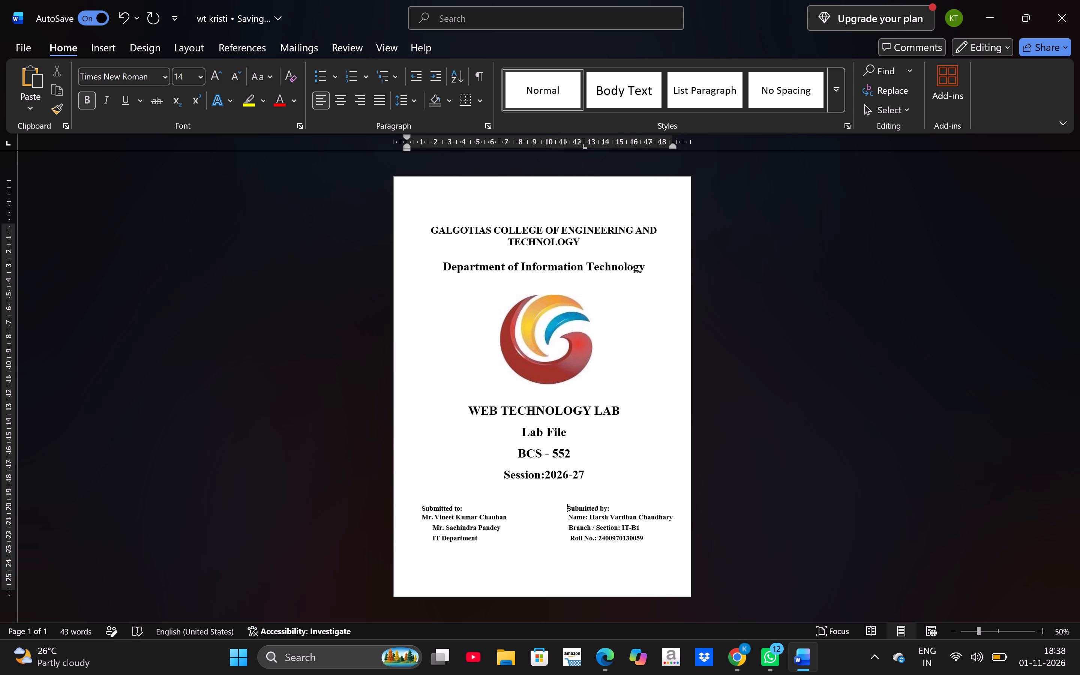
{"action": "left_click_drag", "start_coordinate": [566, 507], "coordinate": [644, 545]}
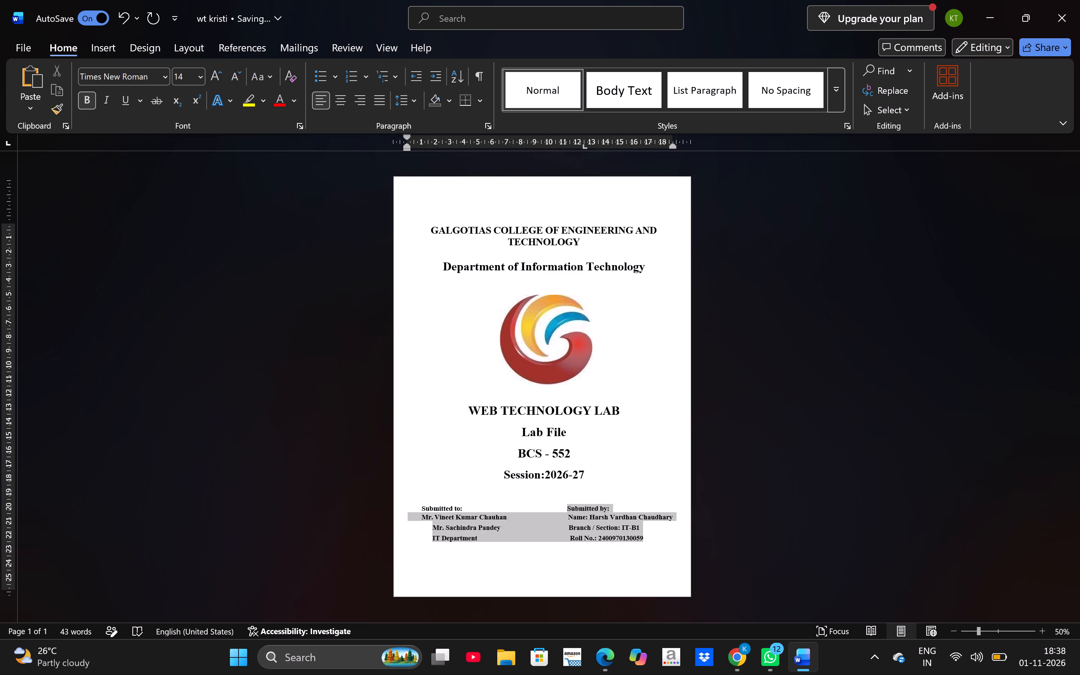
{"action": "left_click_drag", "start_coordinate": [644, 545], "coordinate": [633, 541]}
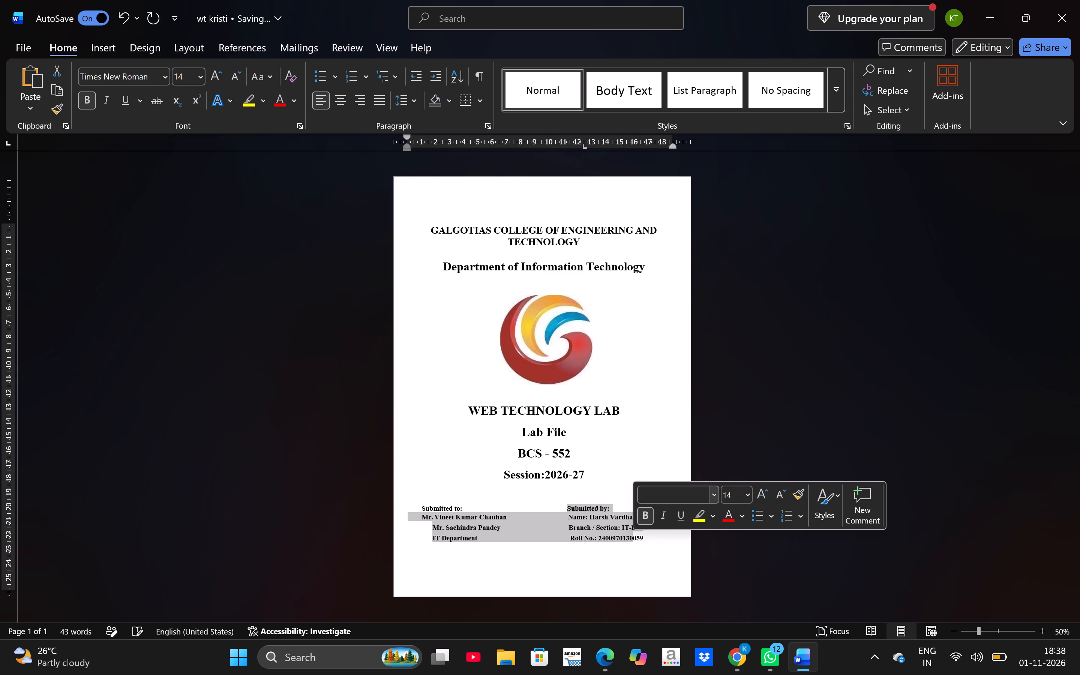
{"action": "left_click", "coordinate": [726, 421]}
Remove the indent of the second teacher's line and pad it with spaces to align under the first teacher's name.
{"action": "left_click", "coordinate": [431, 529]}
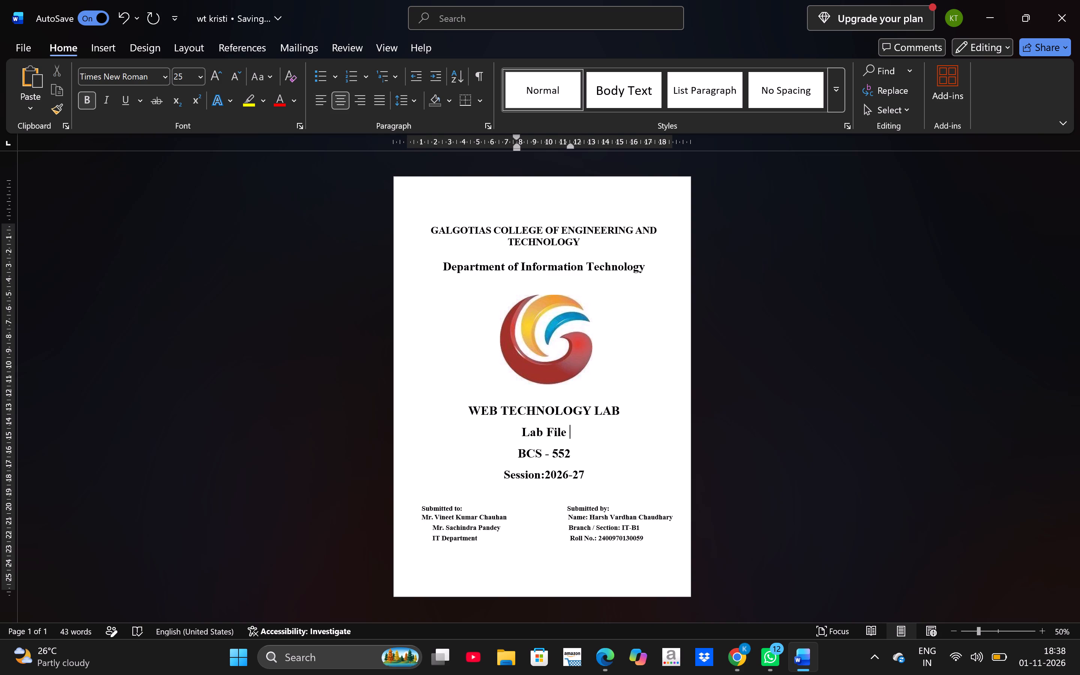
{"action": "key", "text": "BackSpace"}
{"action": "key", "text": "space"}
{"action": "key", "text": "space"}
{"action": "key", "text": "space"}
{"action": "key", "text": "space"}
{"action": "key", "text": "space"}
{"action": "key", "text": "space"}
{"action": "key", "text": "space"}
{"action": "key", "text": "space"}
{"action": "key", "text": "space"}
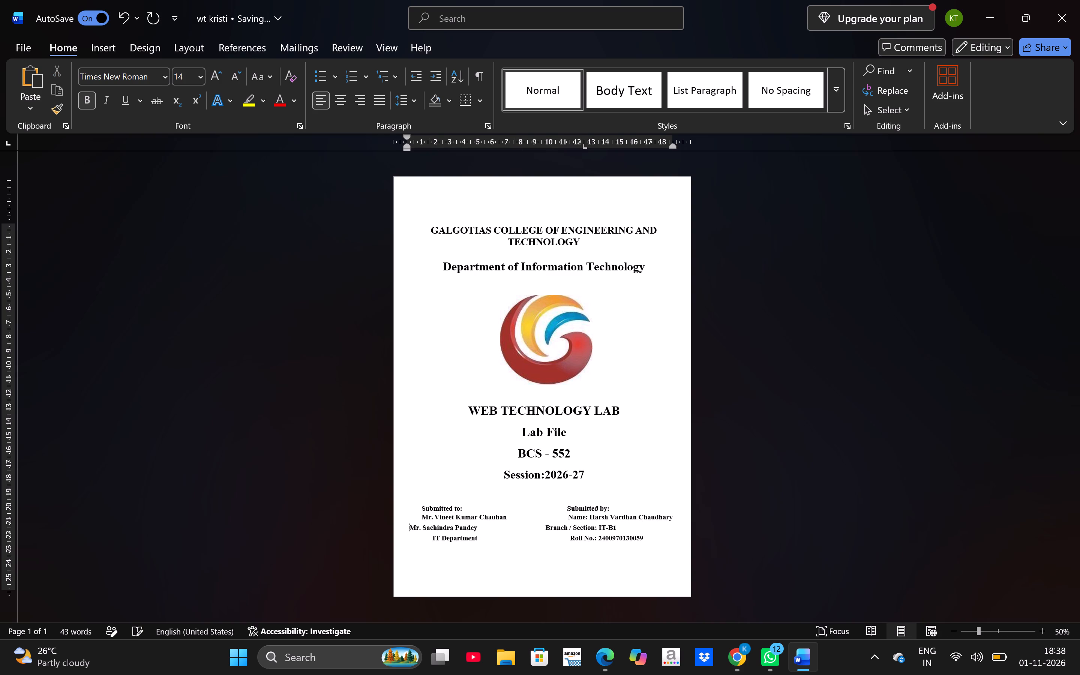
{"action": "key", "text": "BackSpace"}
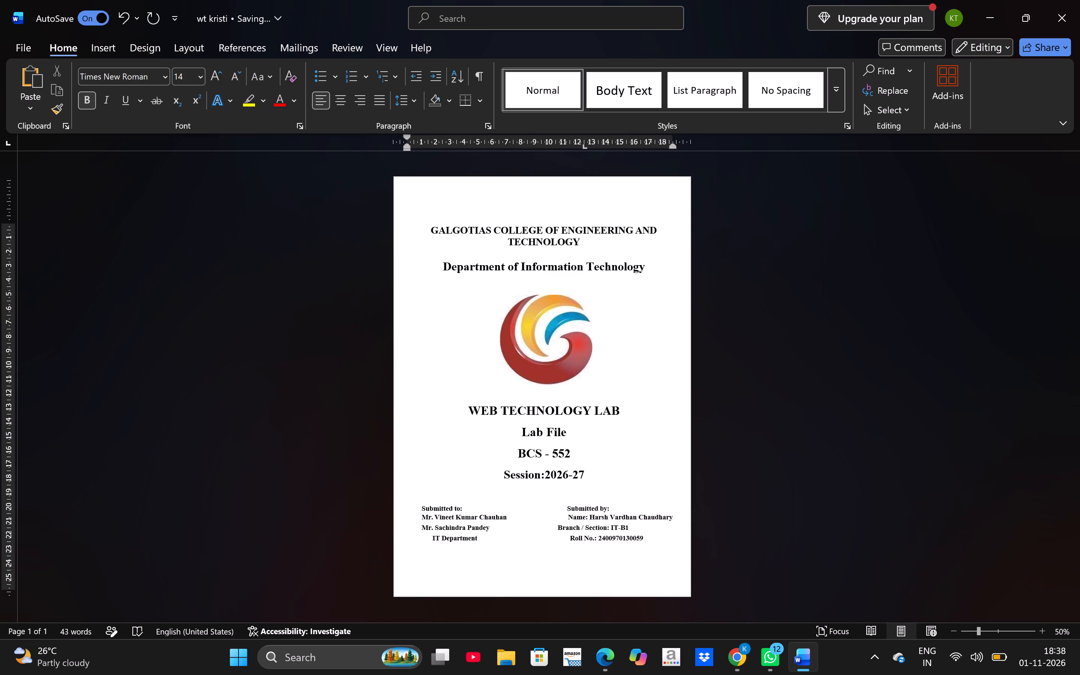
Remove the indent of the IT Department line and pad it with spaces to sit under the second teacher's name.
{"action": "left_click", "coordinate": [432, 539]}
{"action": "key", "text": "BackSpace"}
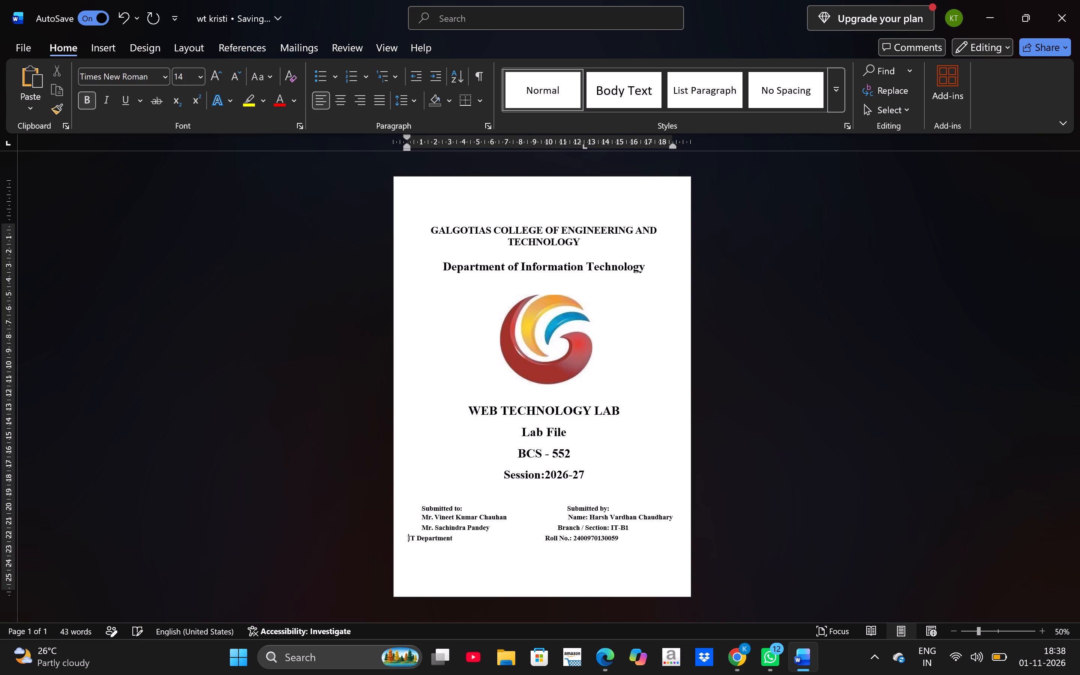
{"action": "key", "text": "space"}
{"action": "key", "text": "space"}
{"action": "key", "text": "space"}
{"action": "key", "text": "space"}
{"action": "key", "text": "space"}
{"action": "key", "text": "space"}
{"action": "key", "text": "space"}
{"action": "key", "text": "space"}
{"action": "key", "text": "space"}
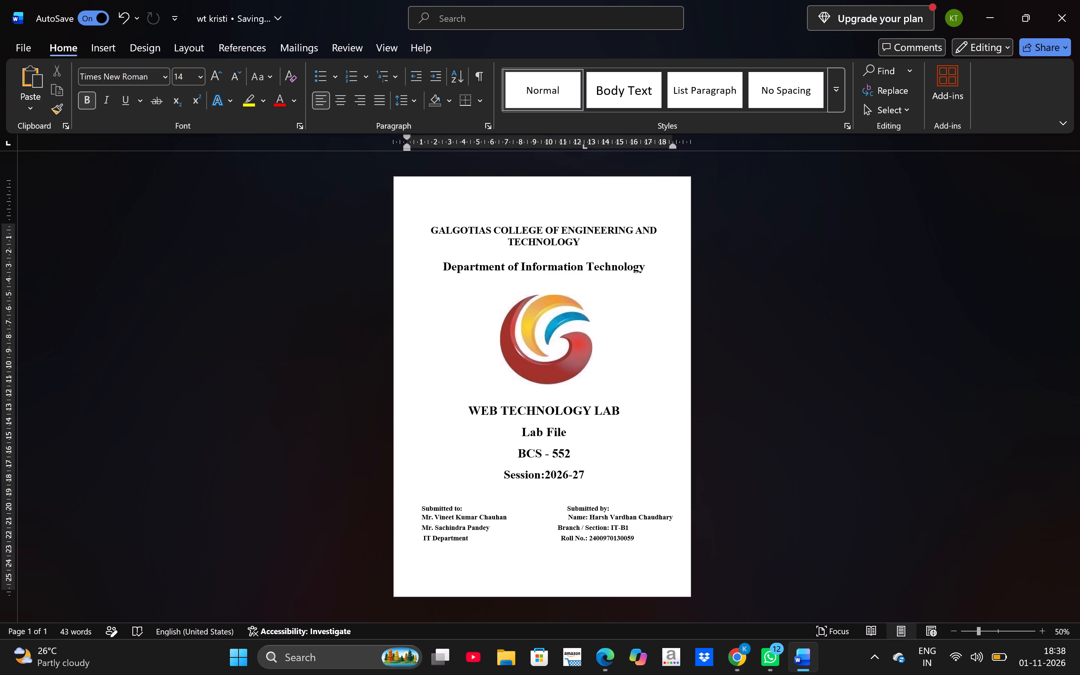
Add spaces before Branch / Section so the entry starts under the Name line.
{"action": "left_click", "coordinate": [555, 528]}
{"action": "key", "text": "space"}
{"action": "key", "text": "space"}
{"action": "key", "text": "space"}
{"action": "key", "text": "Right"}
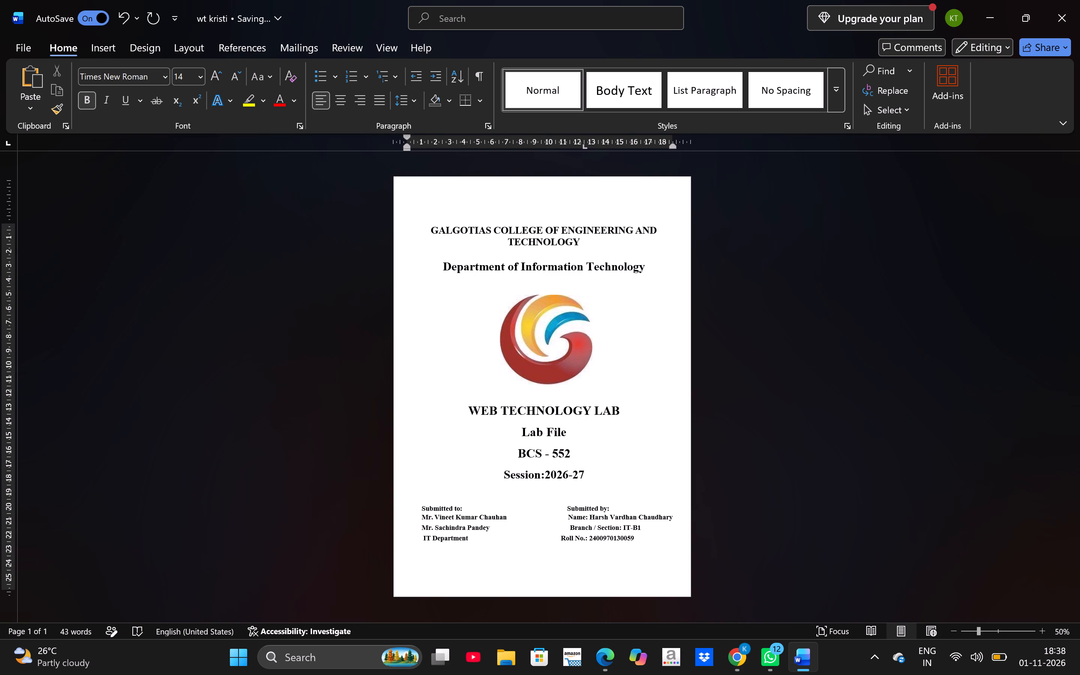
{"action": "key", "text": "BackSpace"}
Add spaces before Roll No. to bring the entry under Branch / Section.
{"action": "scroll", "coordinate": [558, 532], "scroll_direction": "up", "scroll_amount": 3, "text": "ctrl"}
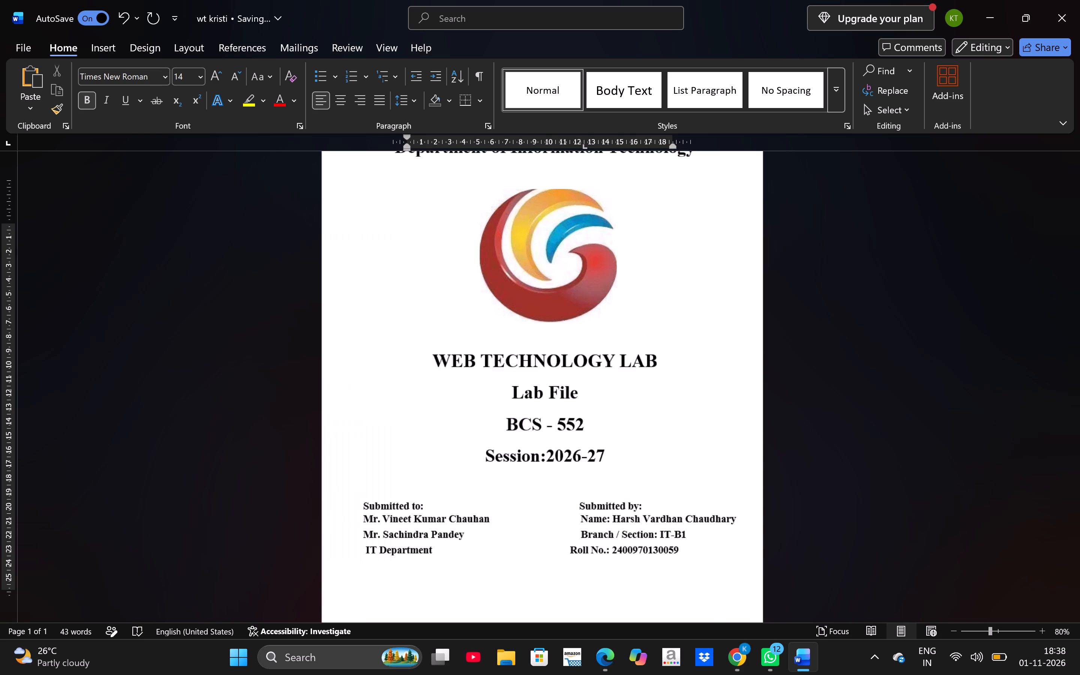
{"action": "scroll", "coordinate": [558, 532], "scroll_direction": "up", "scroll_amount": 2, "text": "ctrl"}
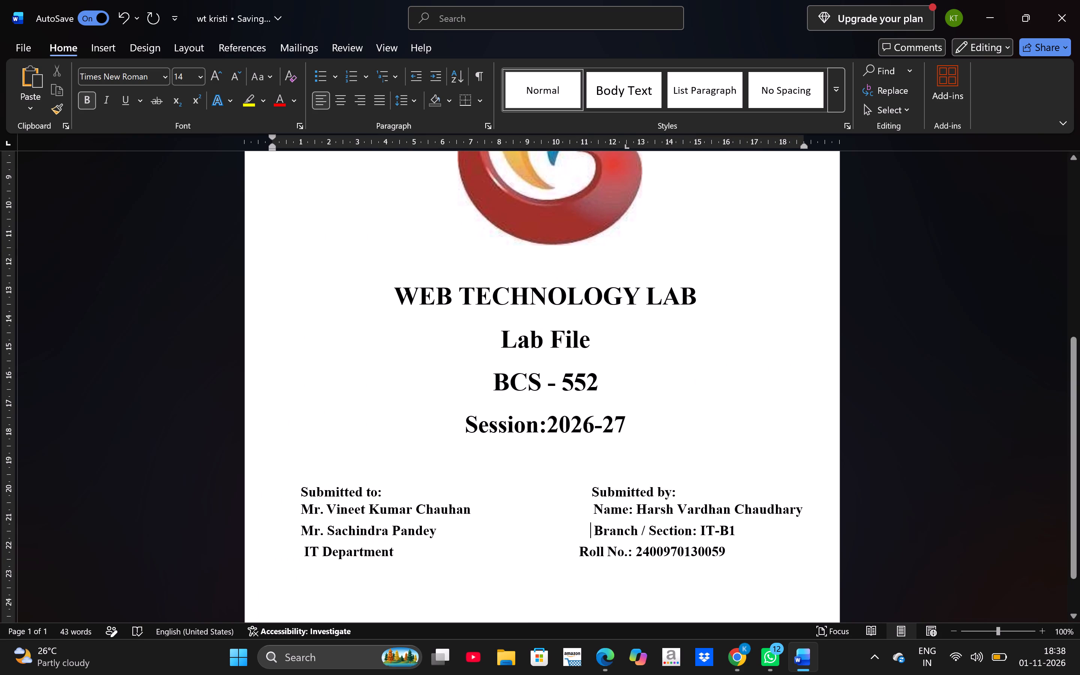
{"action": "left_click", "coordinate": [583, 550]}
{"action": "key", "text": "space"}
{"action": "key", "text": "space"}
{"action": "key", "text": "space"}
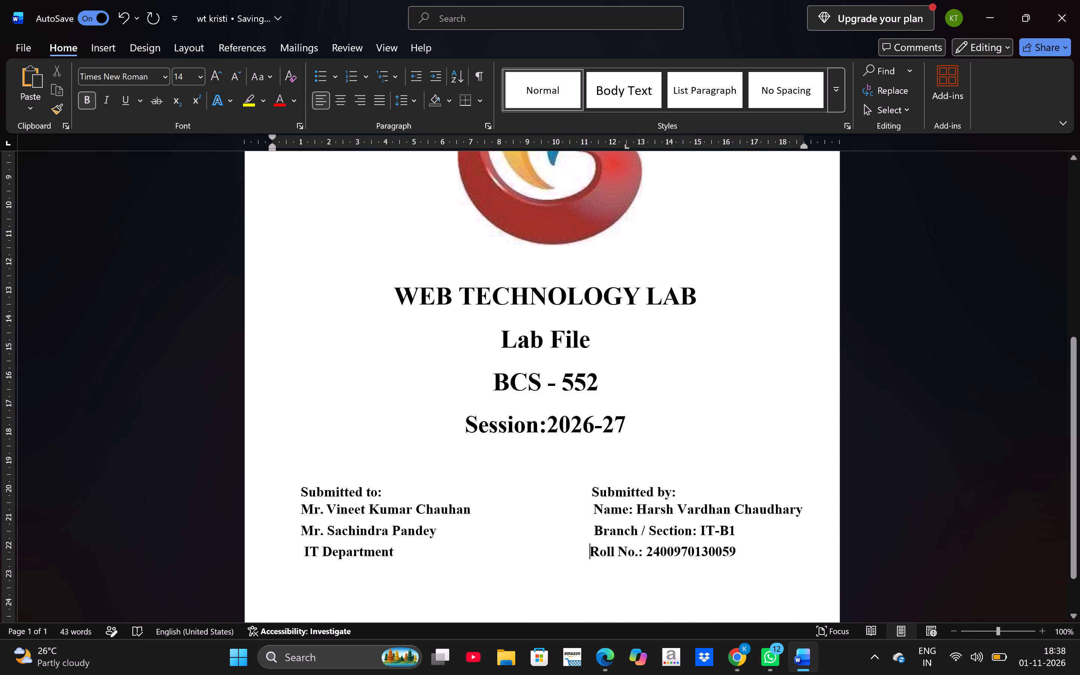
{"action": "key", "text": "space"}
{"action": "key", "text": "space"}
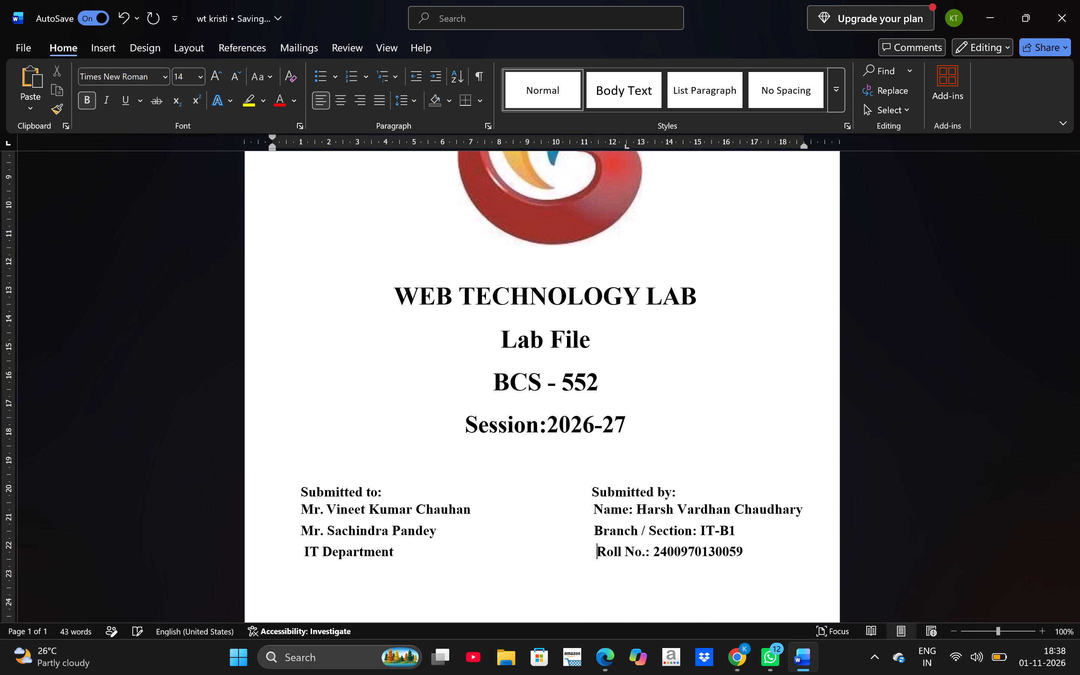
{"action": "key", "text": "BackSpace"}
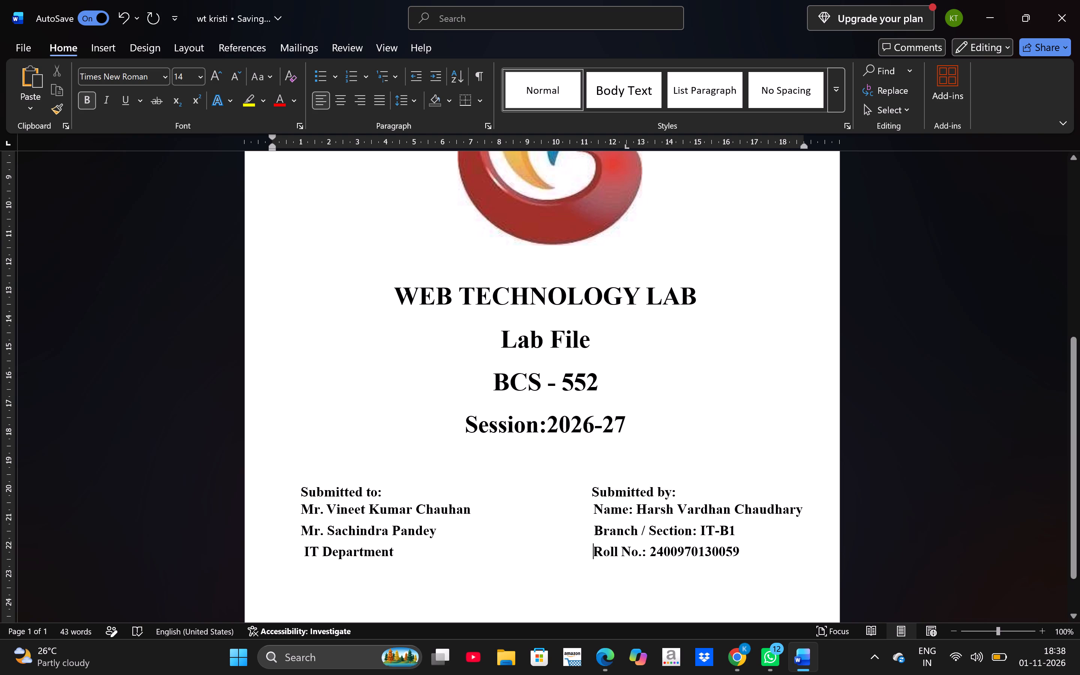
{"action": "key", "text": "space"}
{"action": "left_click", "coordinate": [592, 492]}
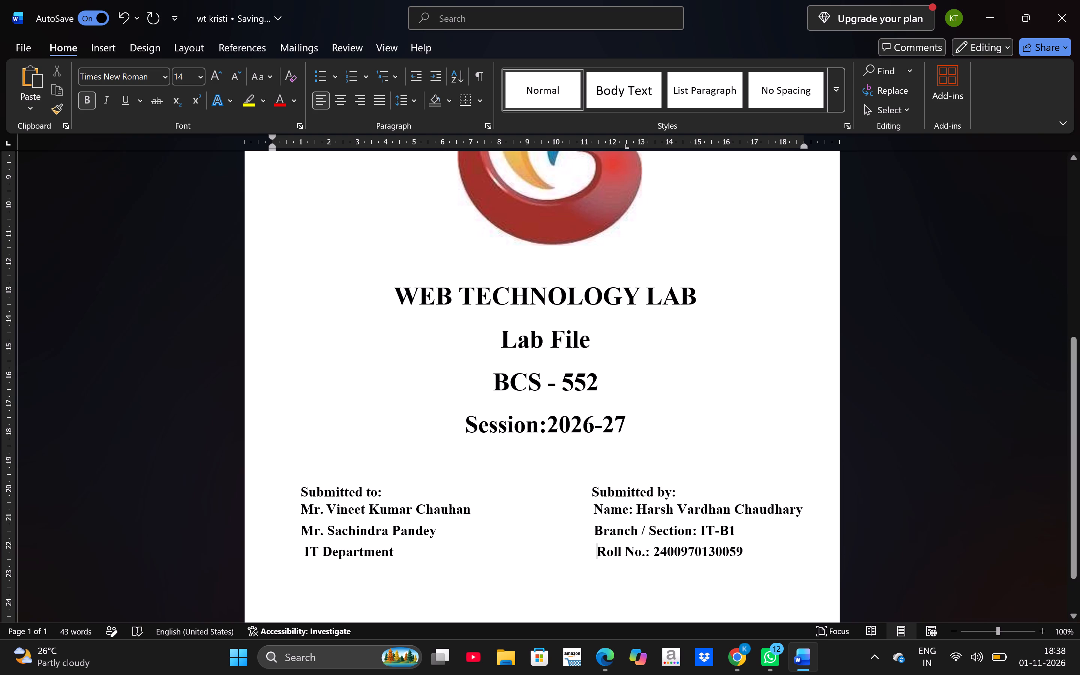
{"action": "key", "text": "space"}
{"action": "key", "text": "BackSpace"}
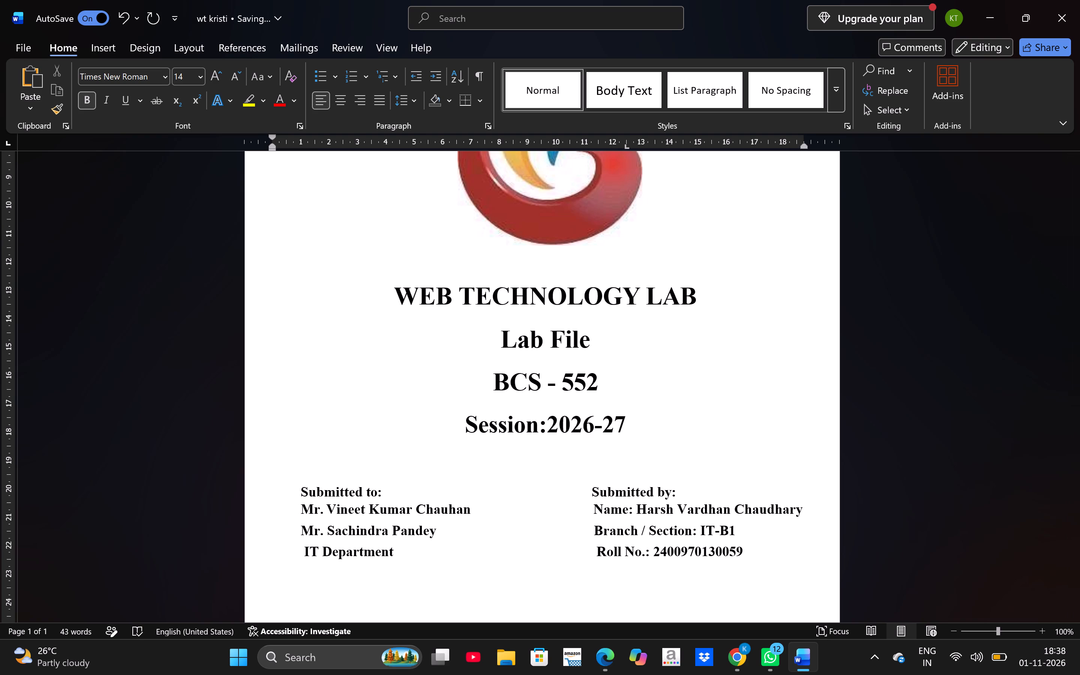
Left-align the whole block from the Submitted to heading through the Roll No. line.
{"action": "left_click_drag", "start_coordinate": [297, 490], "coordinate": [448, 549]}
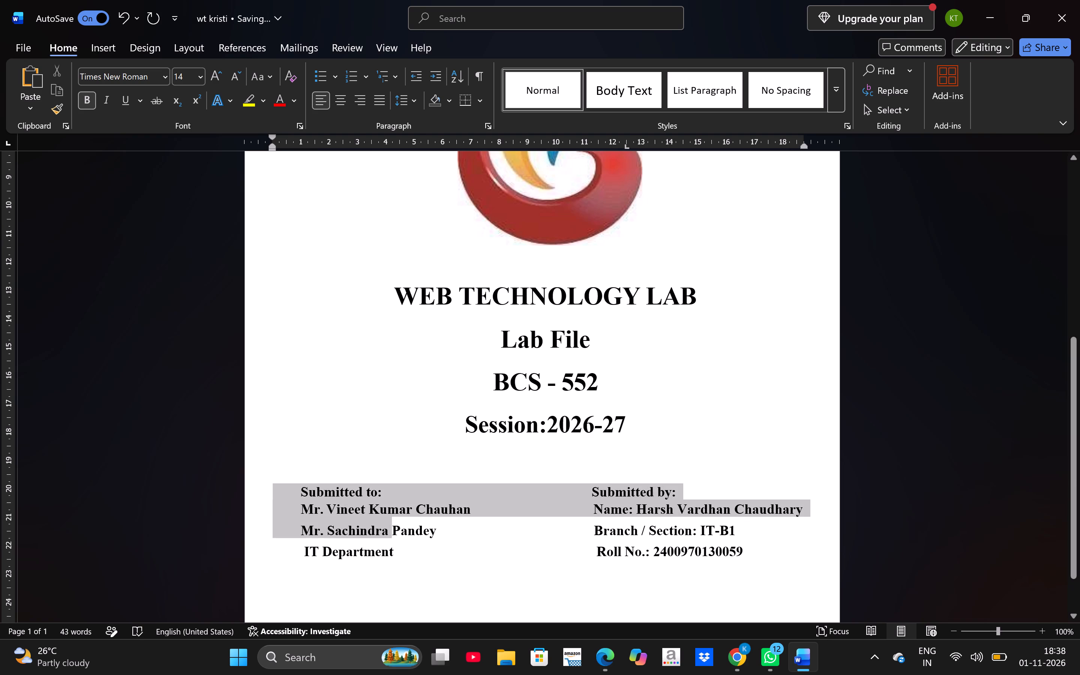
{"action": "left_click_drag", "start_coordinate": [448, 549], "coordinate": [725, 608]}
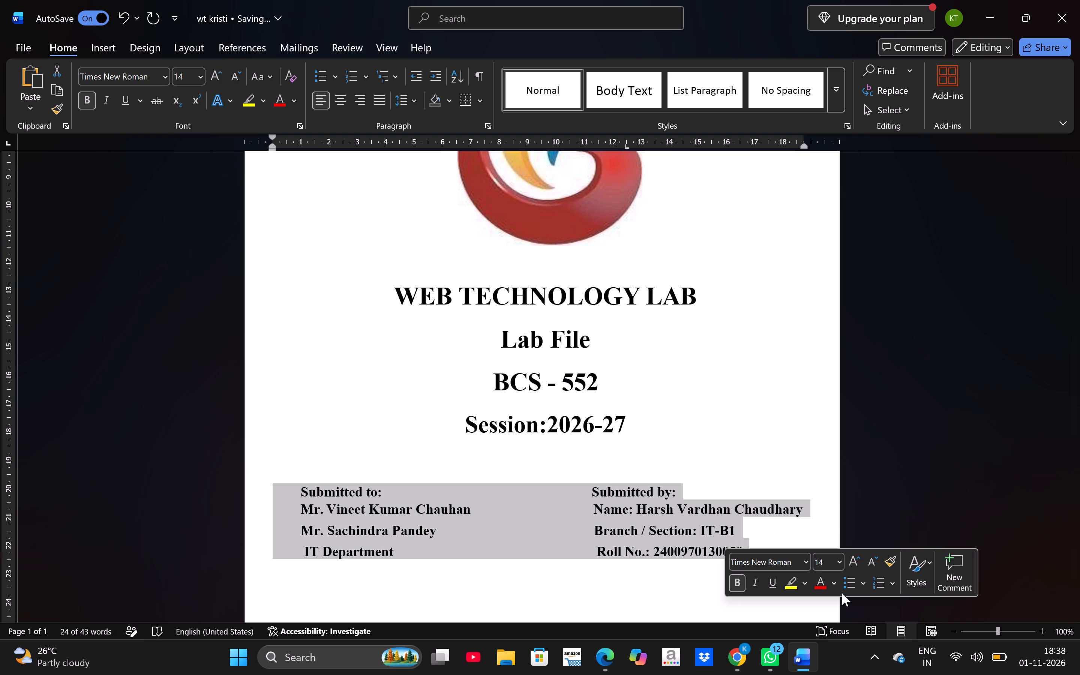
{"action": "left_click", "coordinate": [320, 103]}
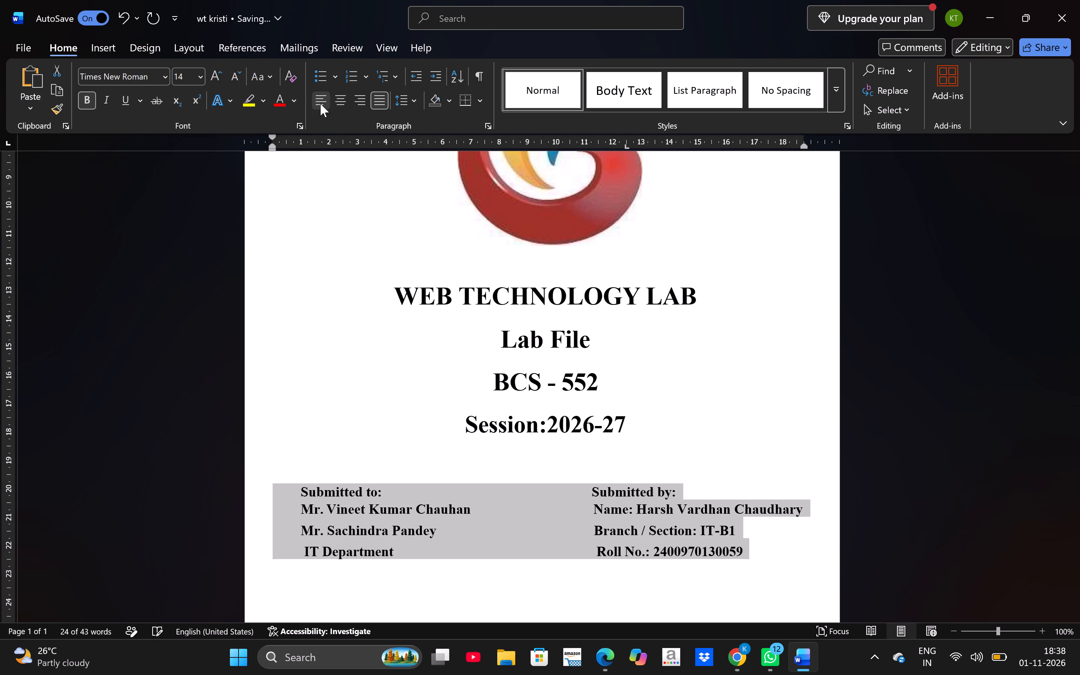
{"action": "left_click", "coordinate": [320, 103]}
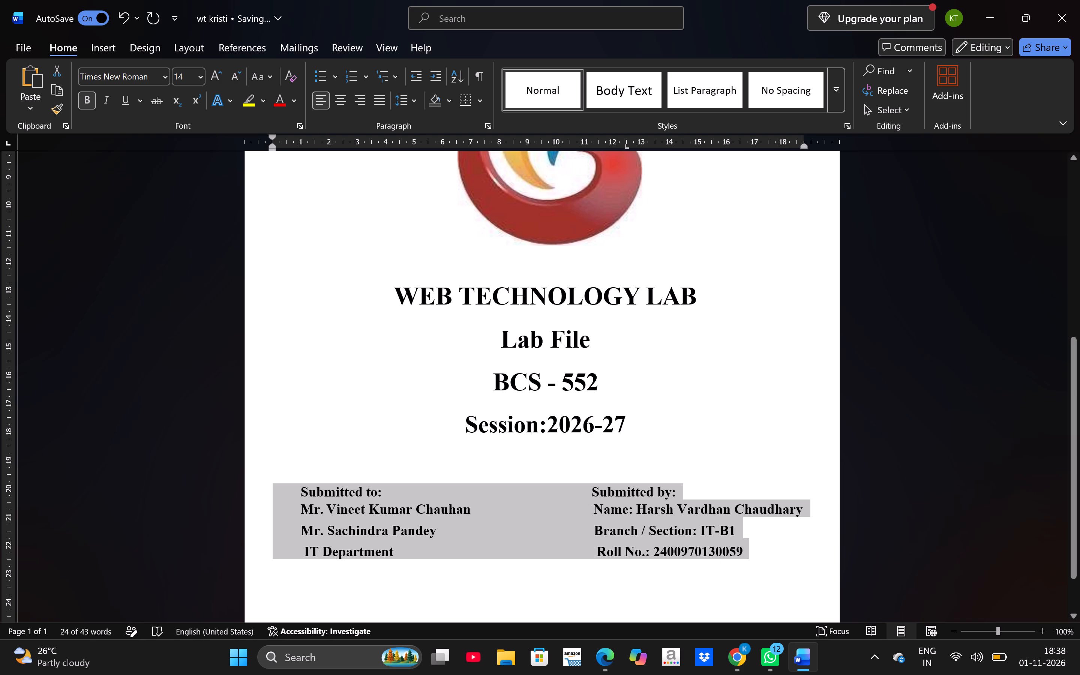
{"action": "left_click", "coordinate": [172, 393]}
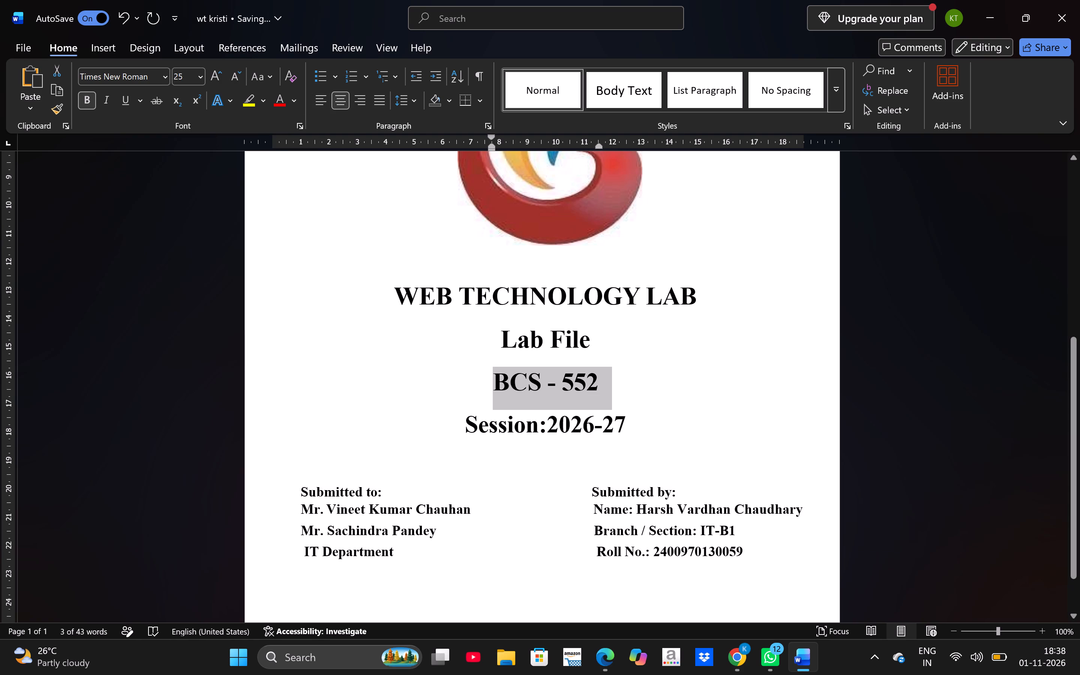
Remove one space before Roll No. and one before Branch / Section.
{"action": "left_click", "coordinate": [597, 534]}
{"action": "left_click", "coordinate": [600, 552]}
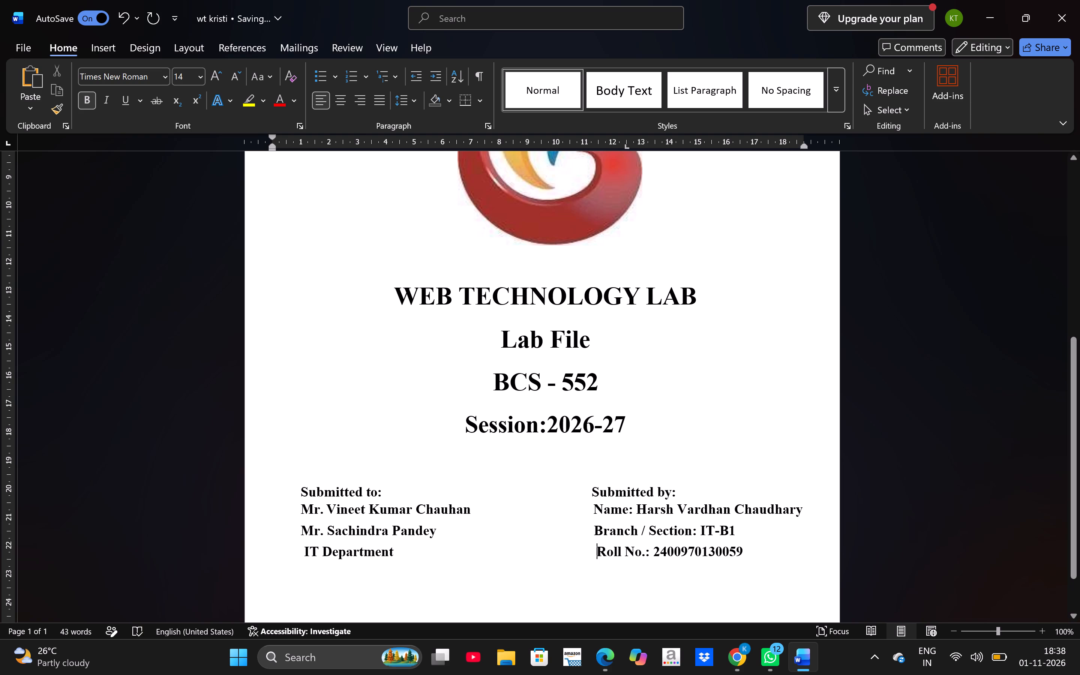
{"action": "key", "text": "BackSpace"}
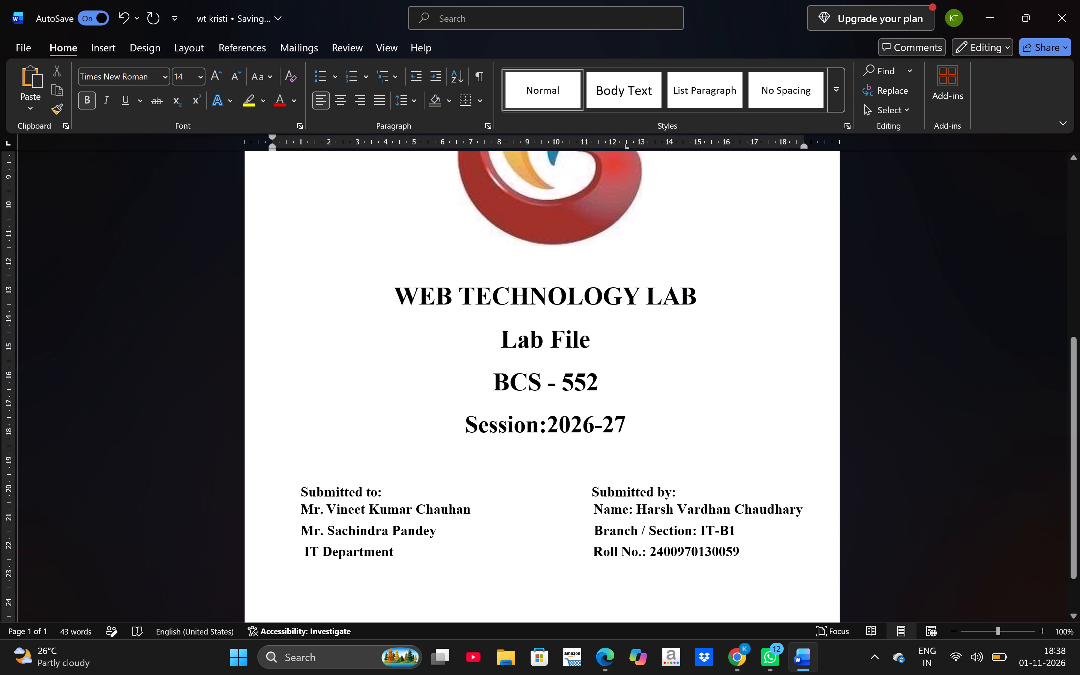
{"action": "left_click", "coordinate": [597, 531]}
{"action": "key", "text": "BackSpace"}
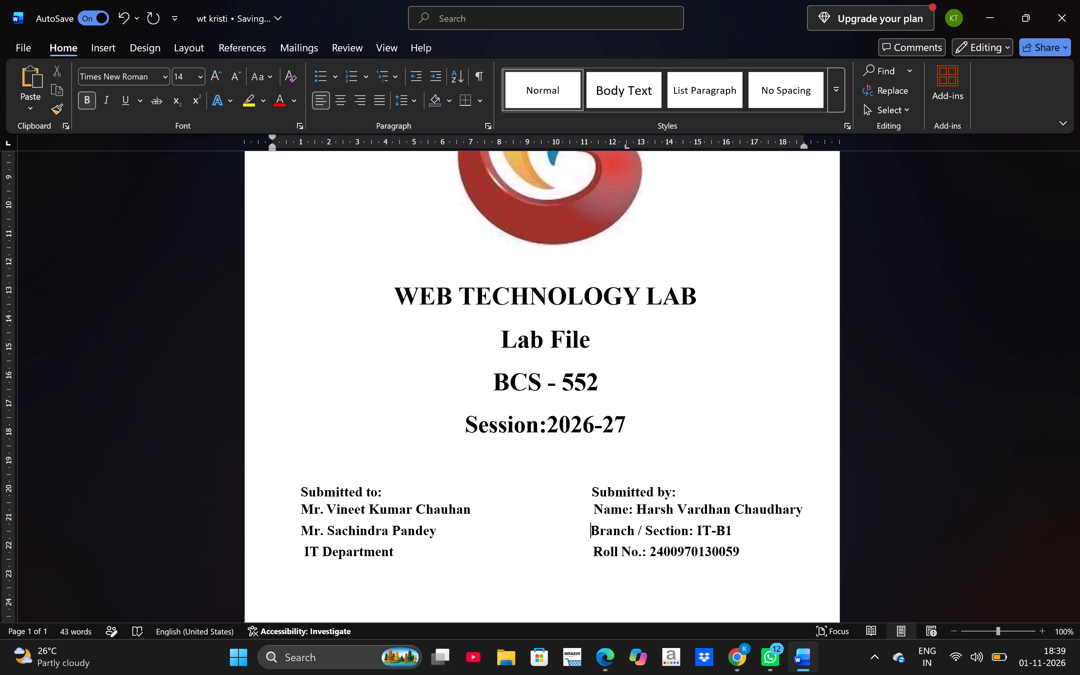
Remove one space before IT Department to align it exactly under the teachers' names.
{"action": "left_click", "coordinate": [304, 548]}
{"action": "key", "text": "BackSpace"}
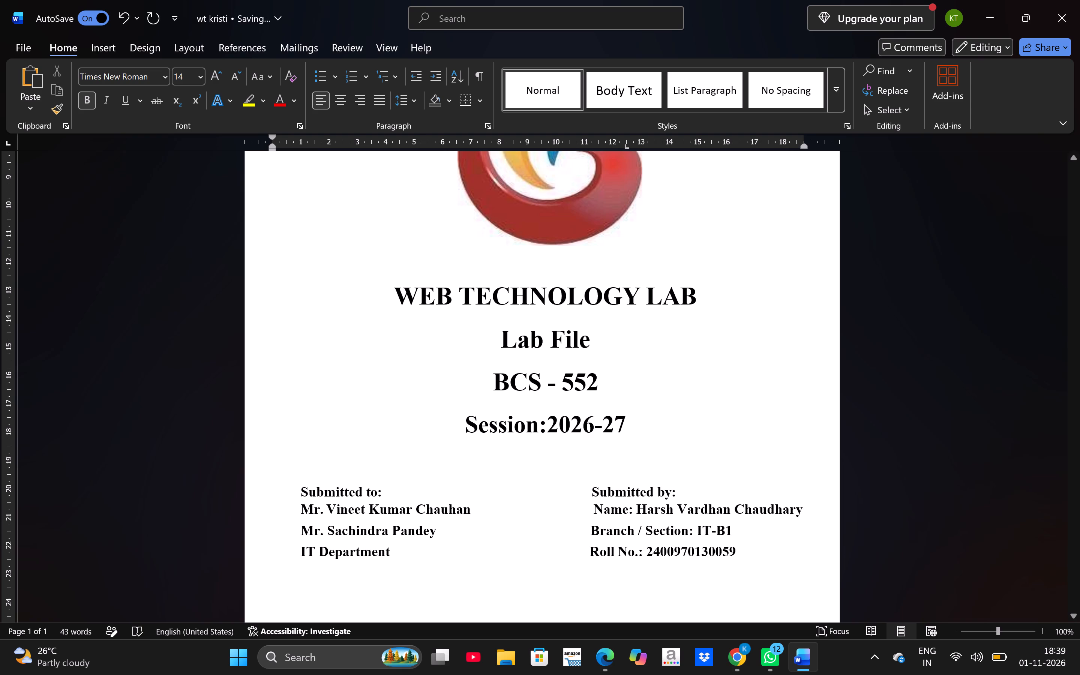
Add one space before Roll No. and one before Branch / Section to align both under Name.
{"action": "left_click", "coordinate": [589, 554]}
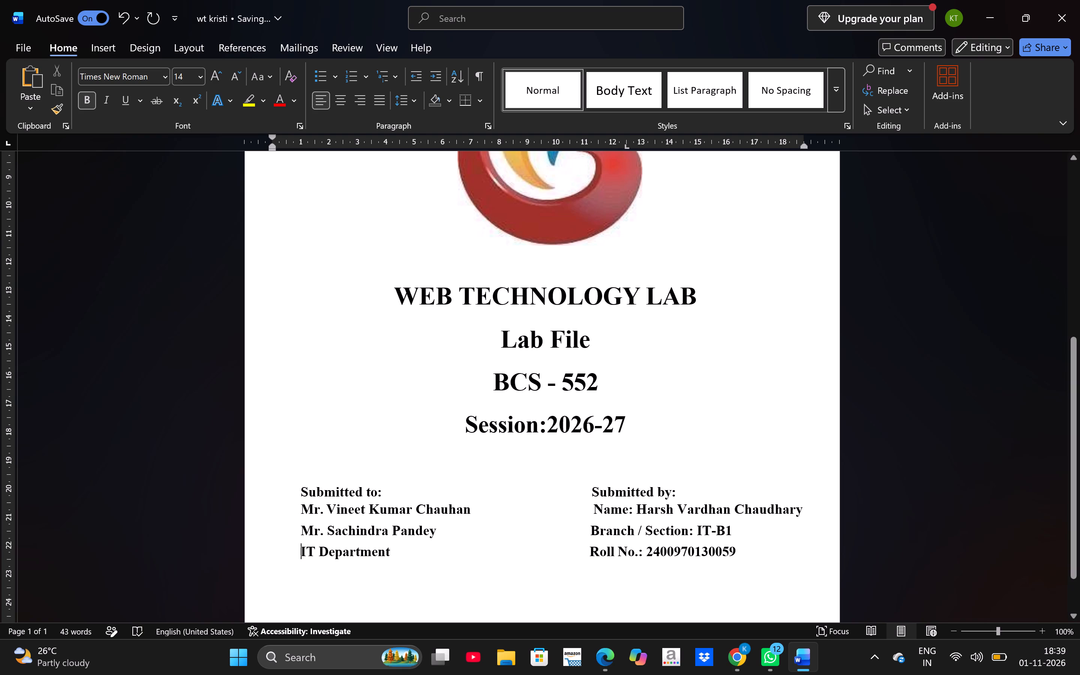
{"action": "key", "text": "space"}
{"action": "left_click", "coordinate": [591, 528]}
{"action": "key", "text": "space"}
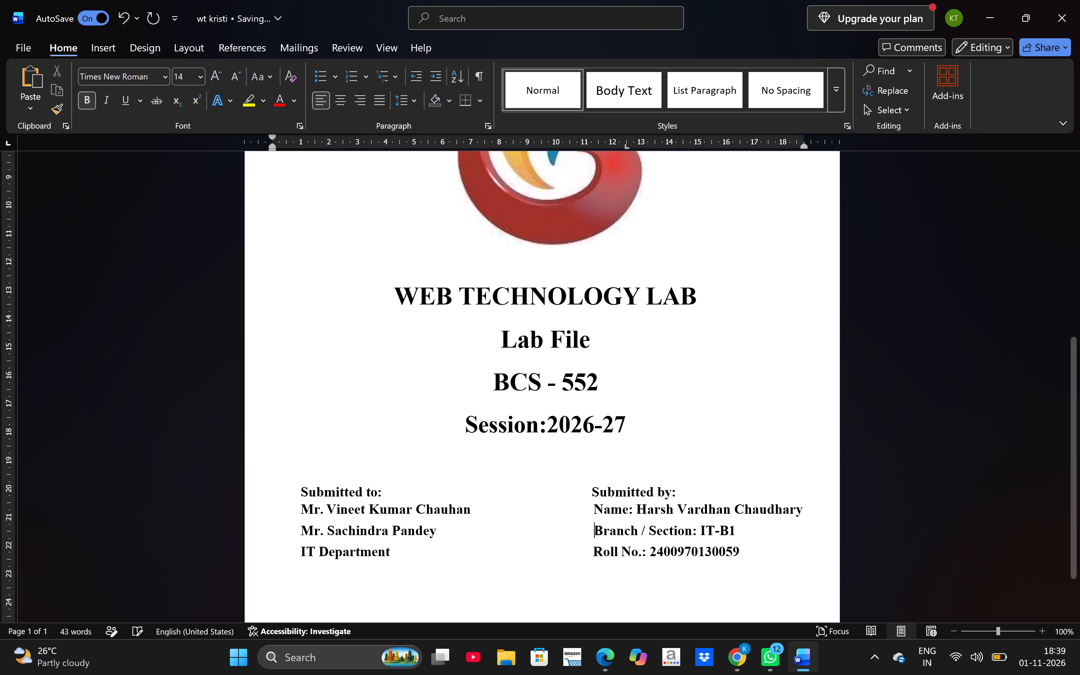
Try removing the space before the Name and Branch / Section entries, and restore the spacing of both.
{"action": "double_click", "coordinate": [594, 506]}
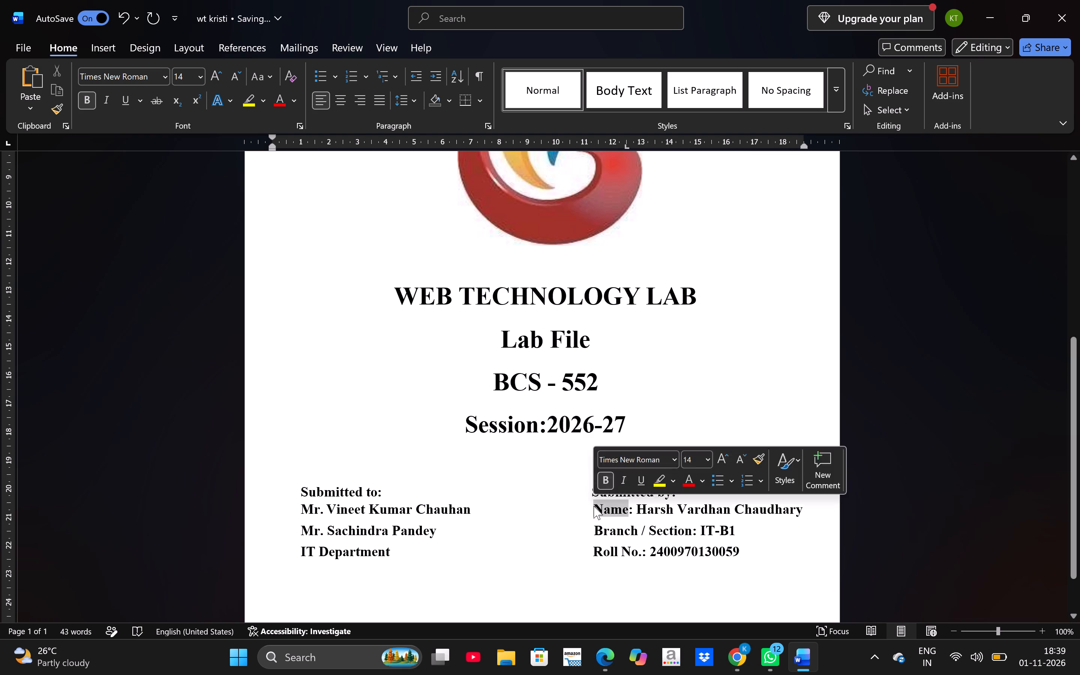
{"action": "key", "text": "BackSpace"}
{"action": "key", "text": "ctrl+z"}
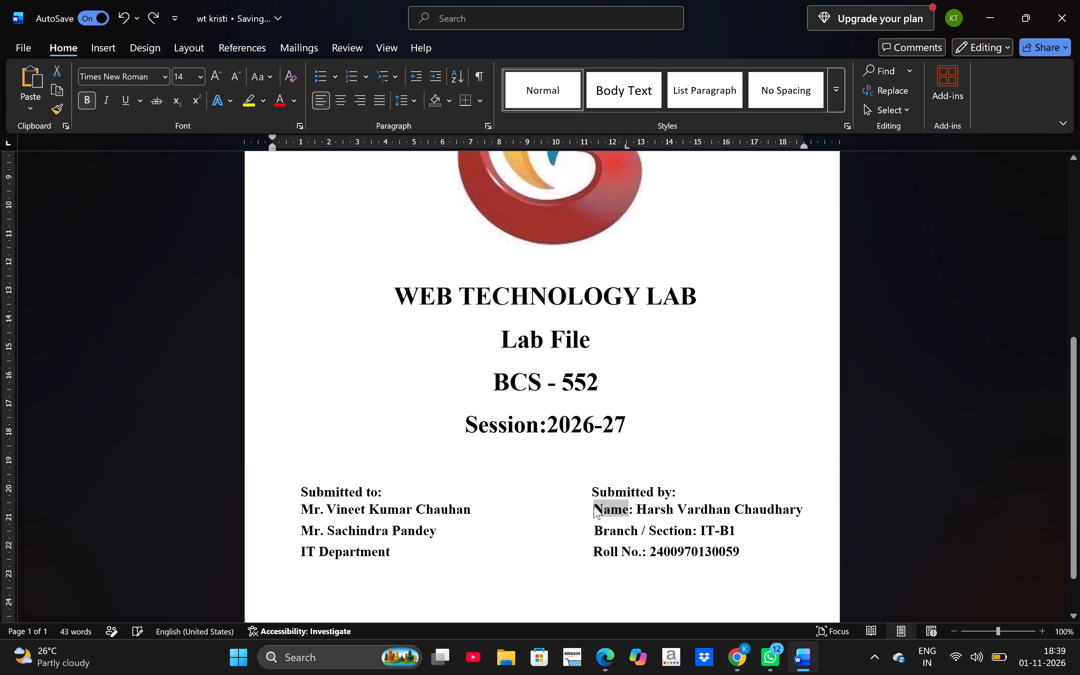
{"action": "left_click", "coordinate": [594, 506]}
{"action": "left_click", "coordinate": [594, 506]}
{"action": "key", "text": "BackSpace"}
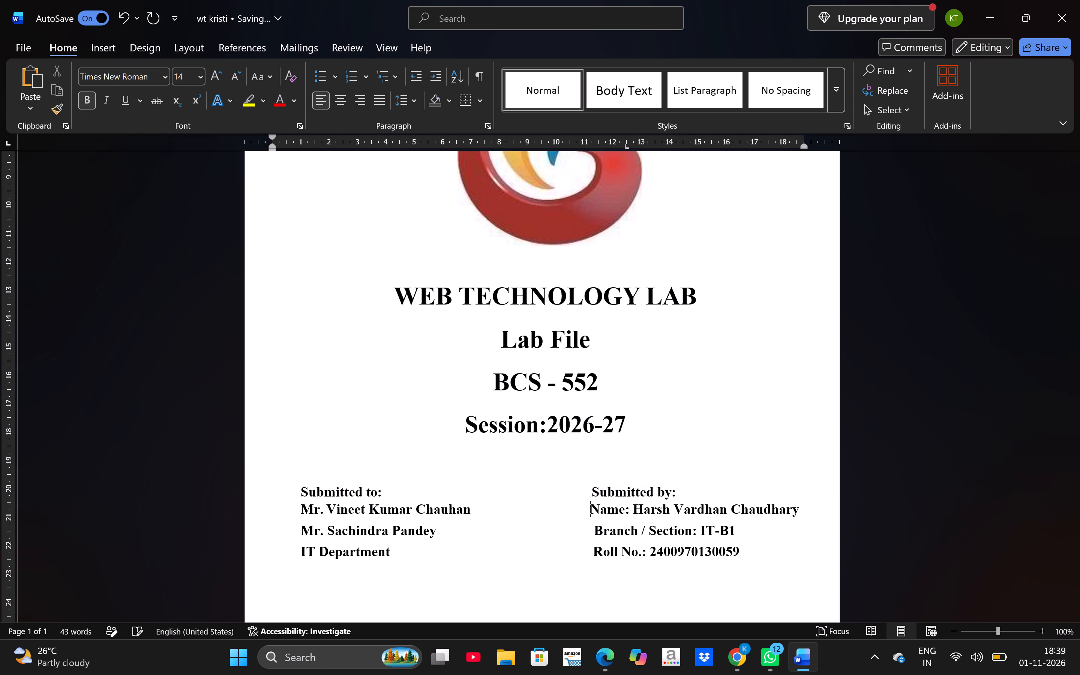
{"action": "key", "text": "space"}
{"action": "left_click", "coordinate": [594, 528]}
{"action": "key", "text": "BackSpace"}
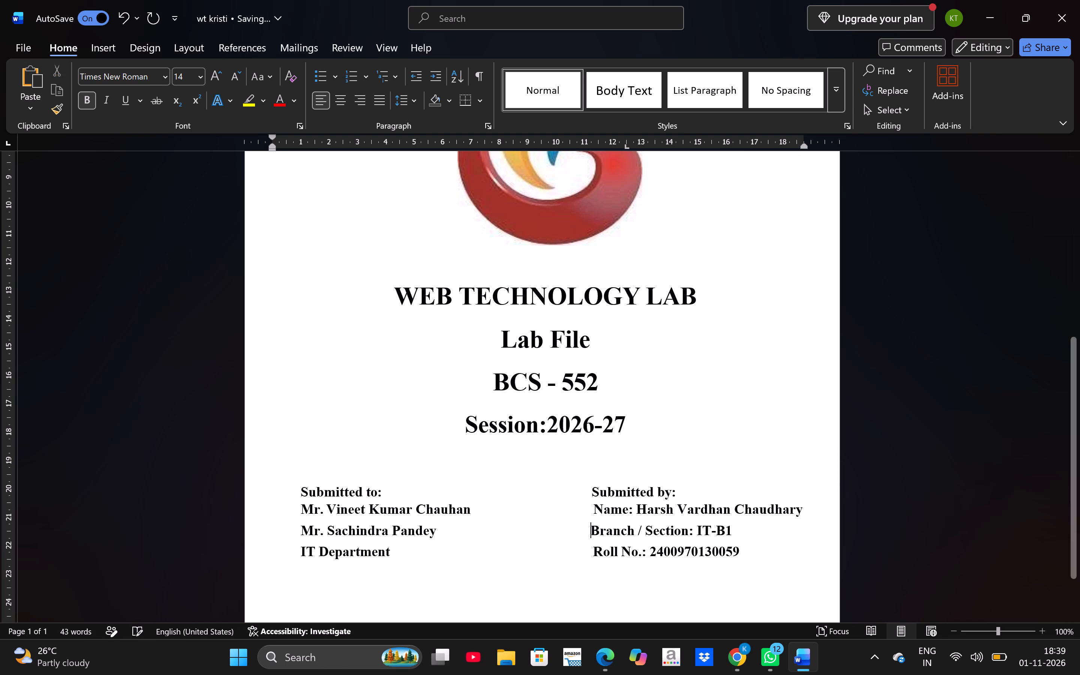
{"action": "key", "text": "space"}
Add one space before Roll No. to fine-tune its position under Branch / Section.
{"action": "left_click", "coordinate": [594, 548]}
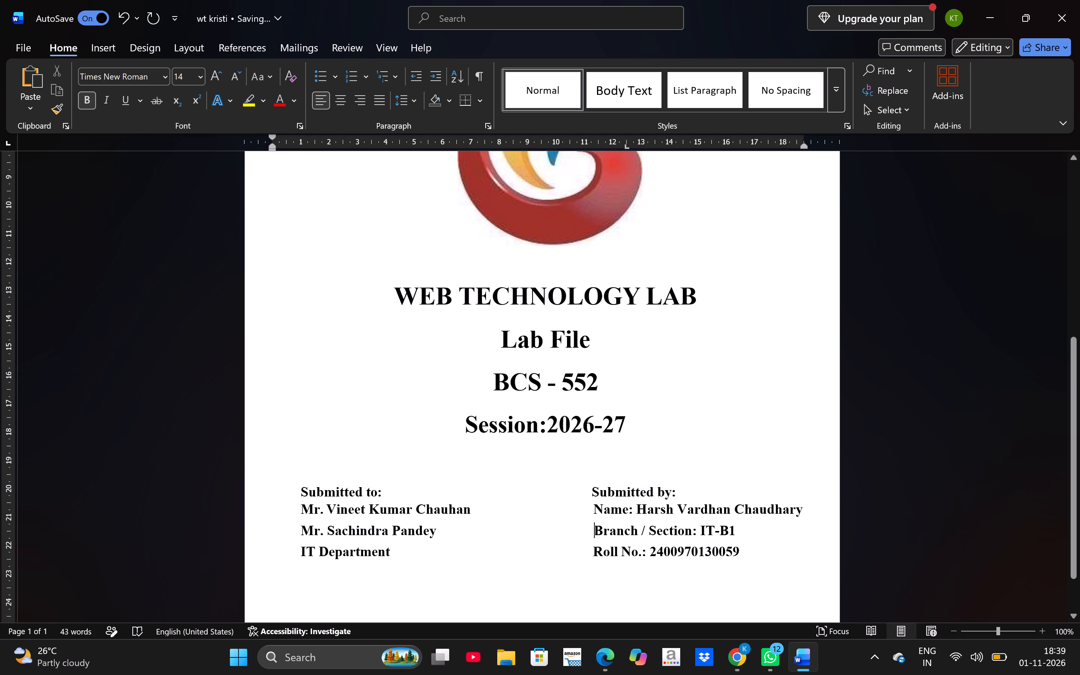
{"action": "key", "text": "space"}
{"action": "left_click", "coordinate": [927, 469]}
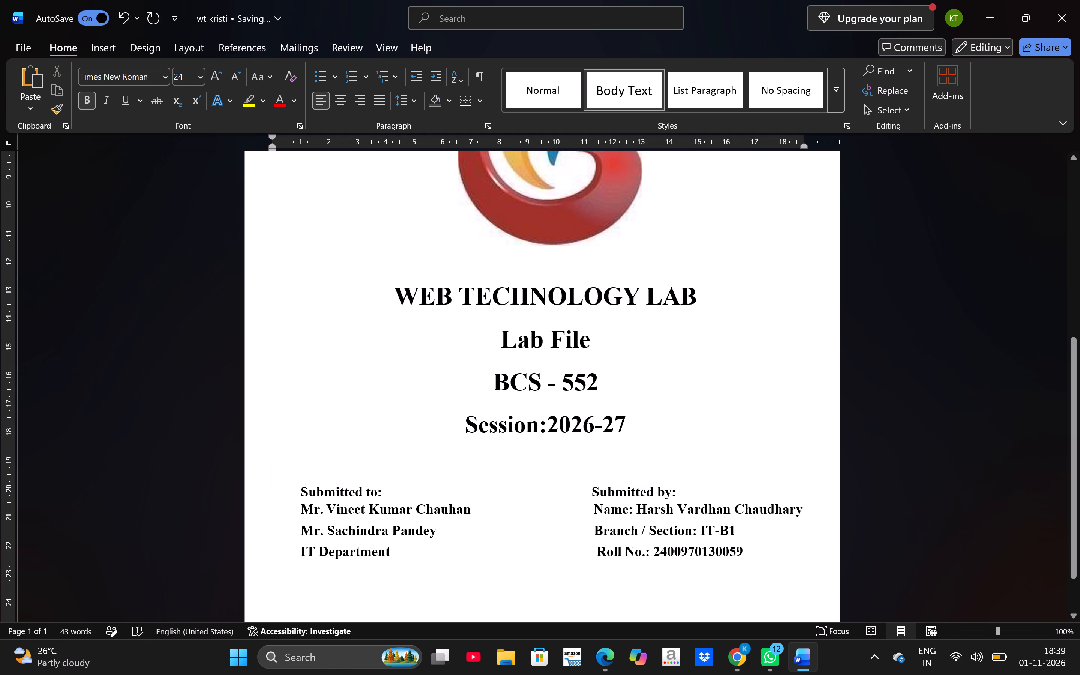
Check the alignment of the front page in the print preview and return to the document.
{"action": "scroll", "coordinate": [927, 469], "scroll_direction": "down", "scroll_amount": 4, "text": "ctrl"}
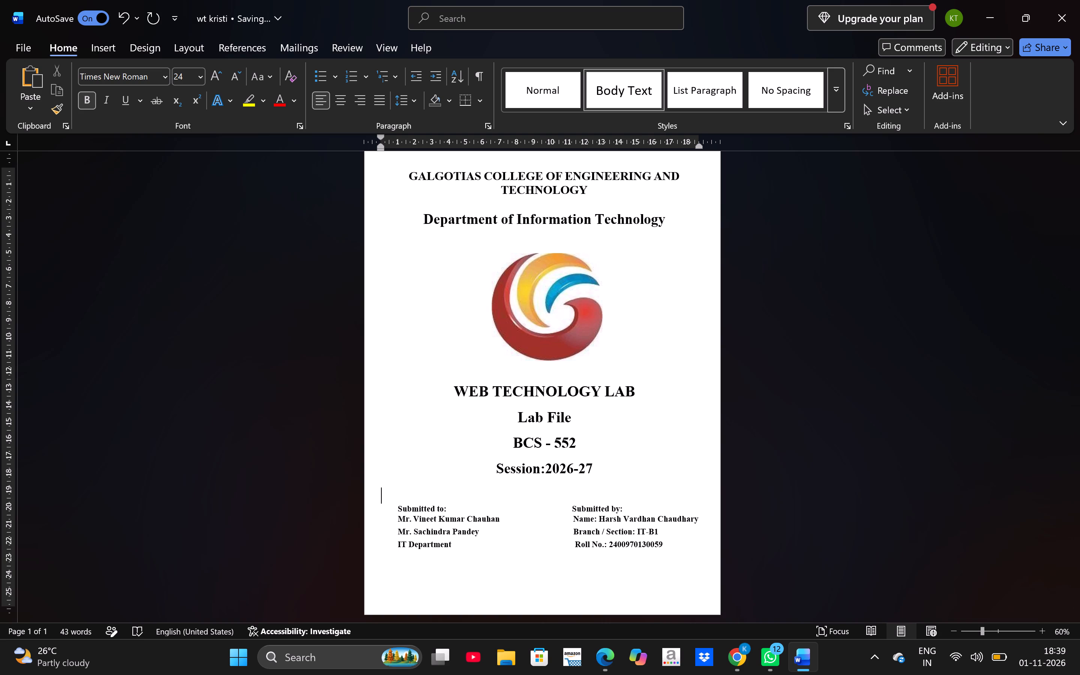
{"action": "left_click", "coordinate": [32, 43]}
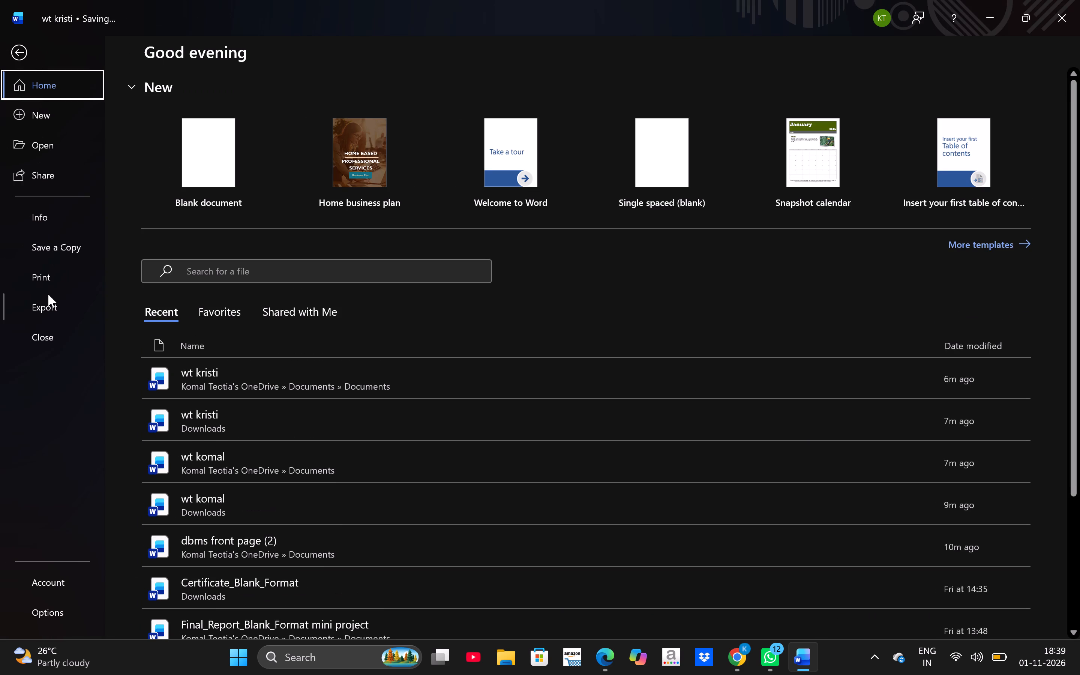
{"action": "left_click", "coordinate": [53, 279]}
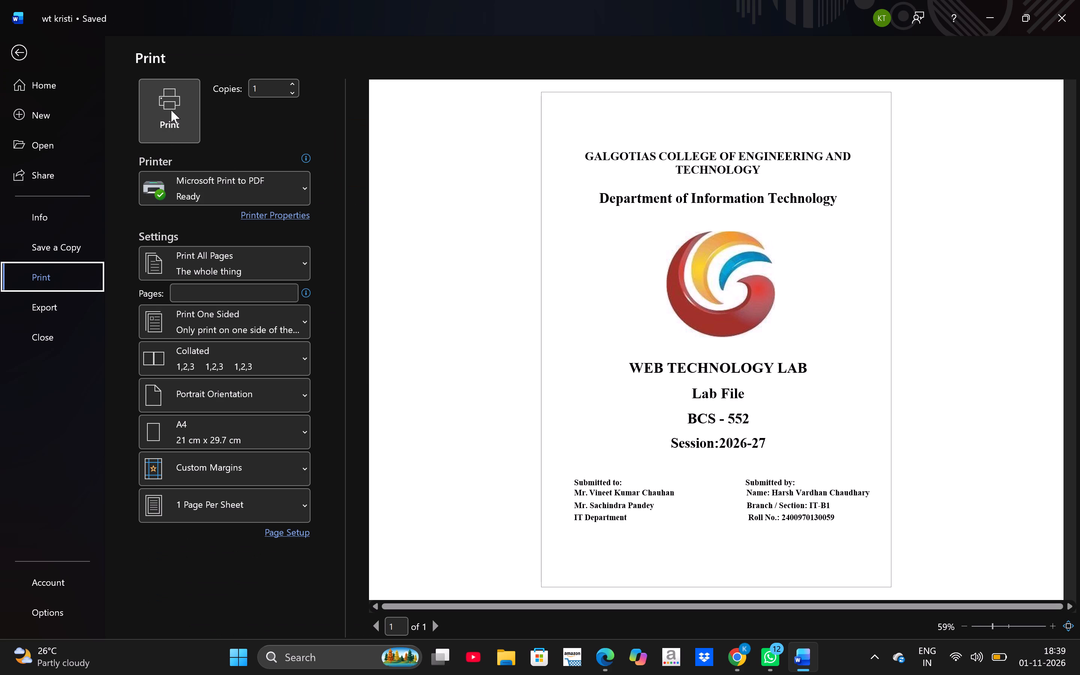
{"action": "left_click", "coordinate": [432, 195]}
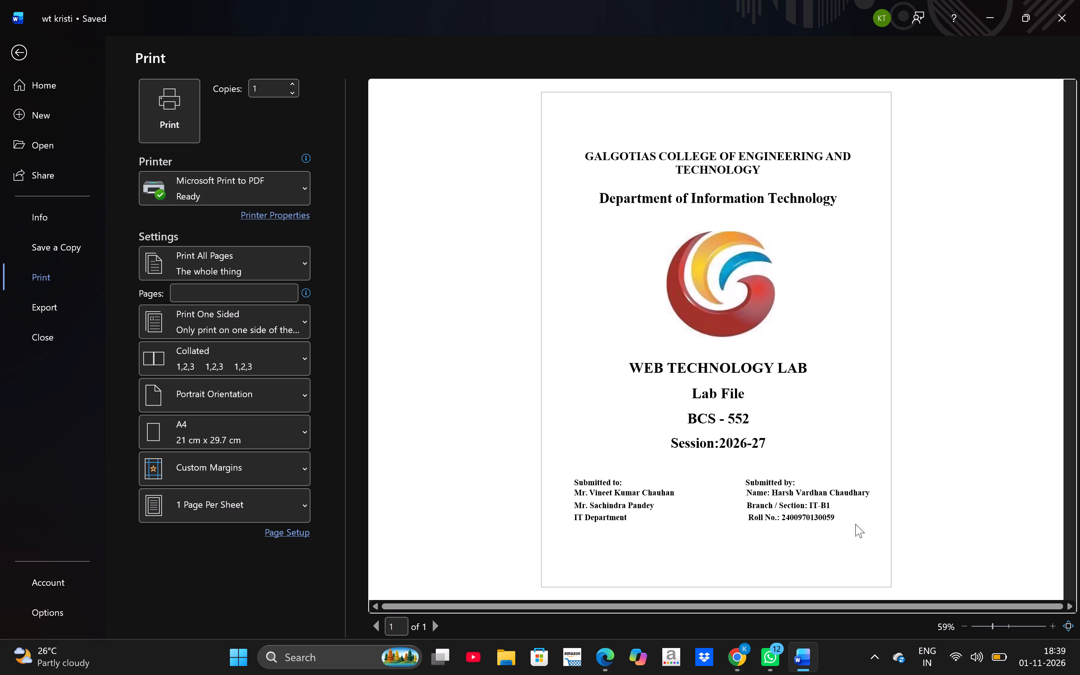
{"action": "left_click", "coordinate": [847, 520]}
{"action": "left_click", "coordinate": [19, 54]}
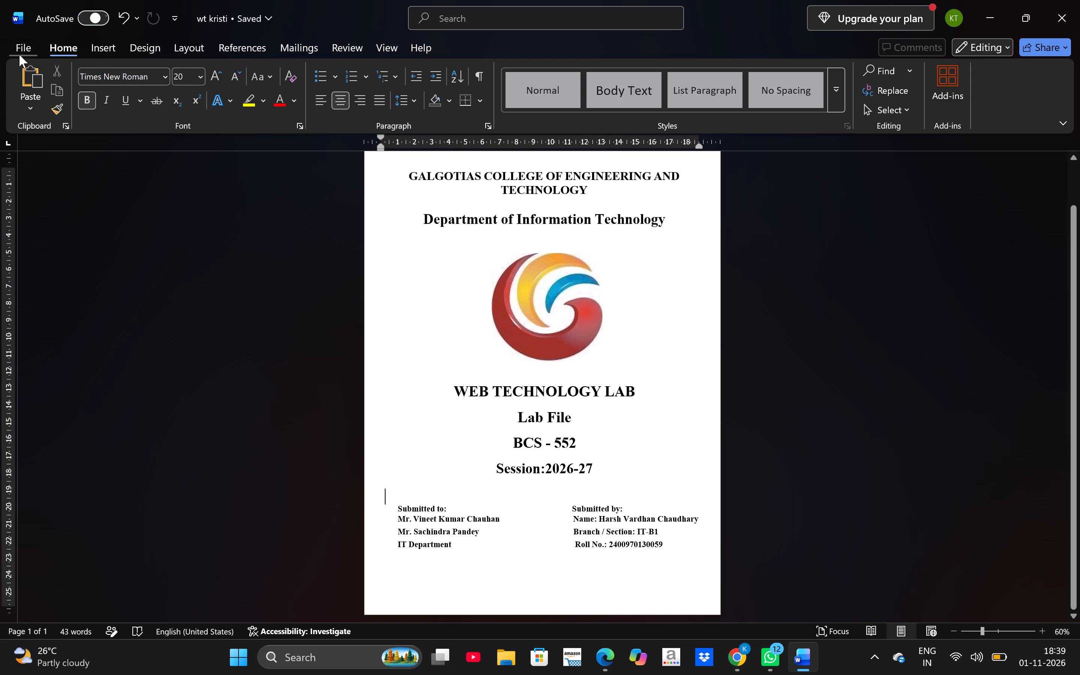
Replace the last two digits of the student's Roll No. on the front page with 48.
{"action": "left_click", "coordinate": [671, 545]}
{"action": "key", "text": "BackSpace"}
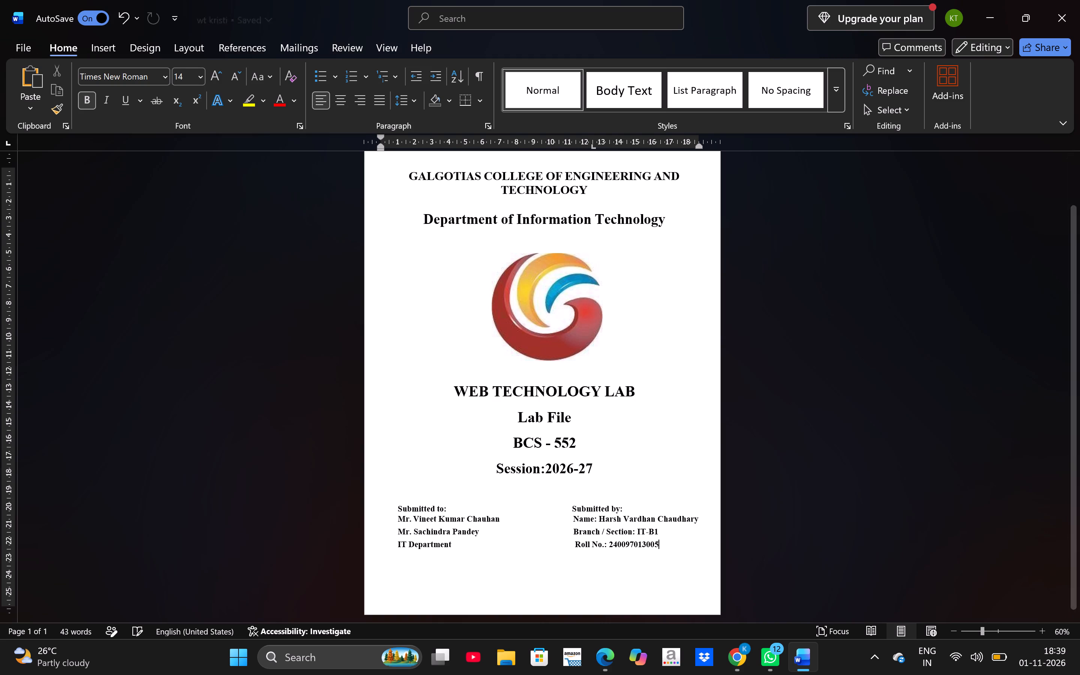
{"action": "key", "text": "BackSpace"}
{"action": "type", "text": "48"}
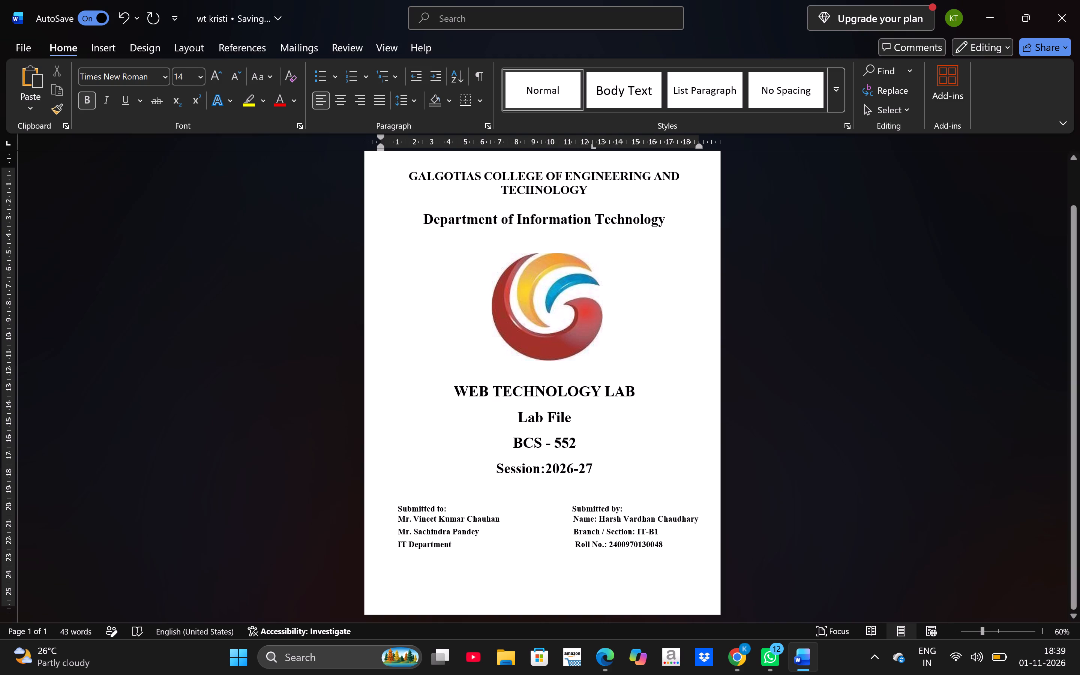
Print the front page to PDF with Microsoft Print to PDF, saving it in Documents under the student's first two names in lowercase.
{"action": "left_click", "coordinate": [25, 41]}
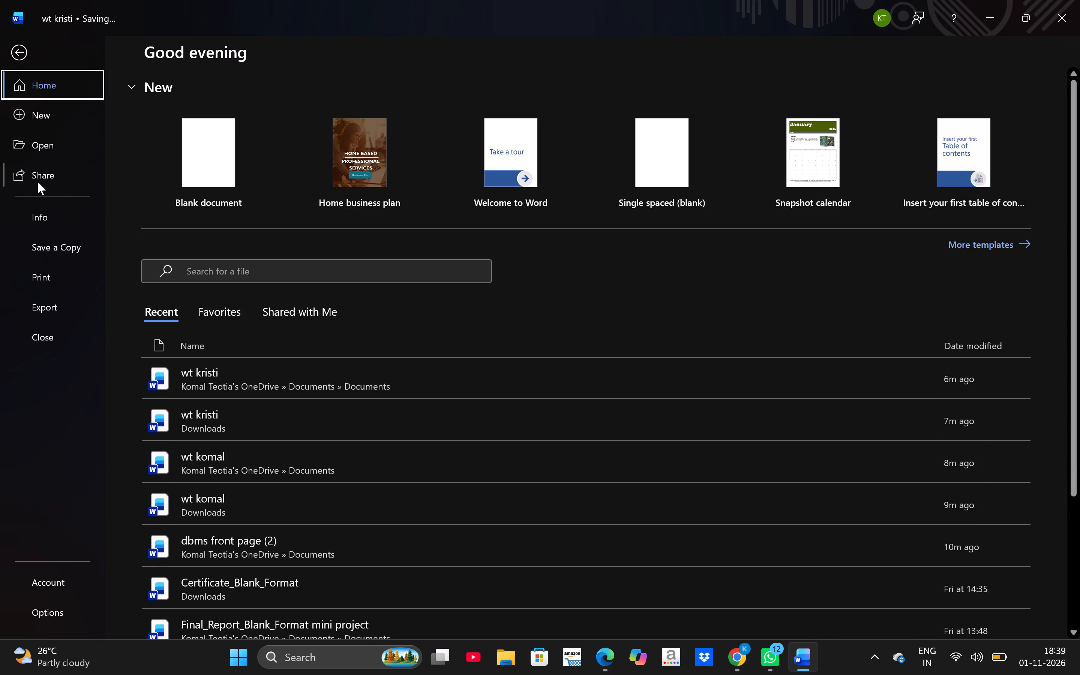
{"action": "left_click", "coordinate": [38, 278]}
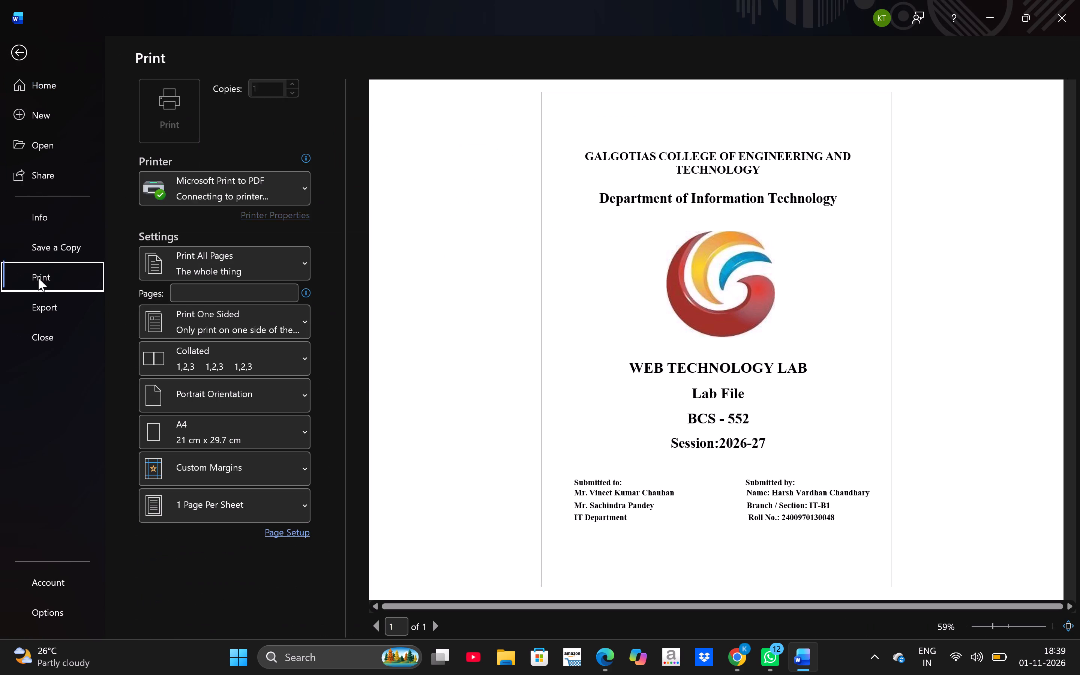
{"action": "left_click", "coordinate": [169, 100]}
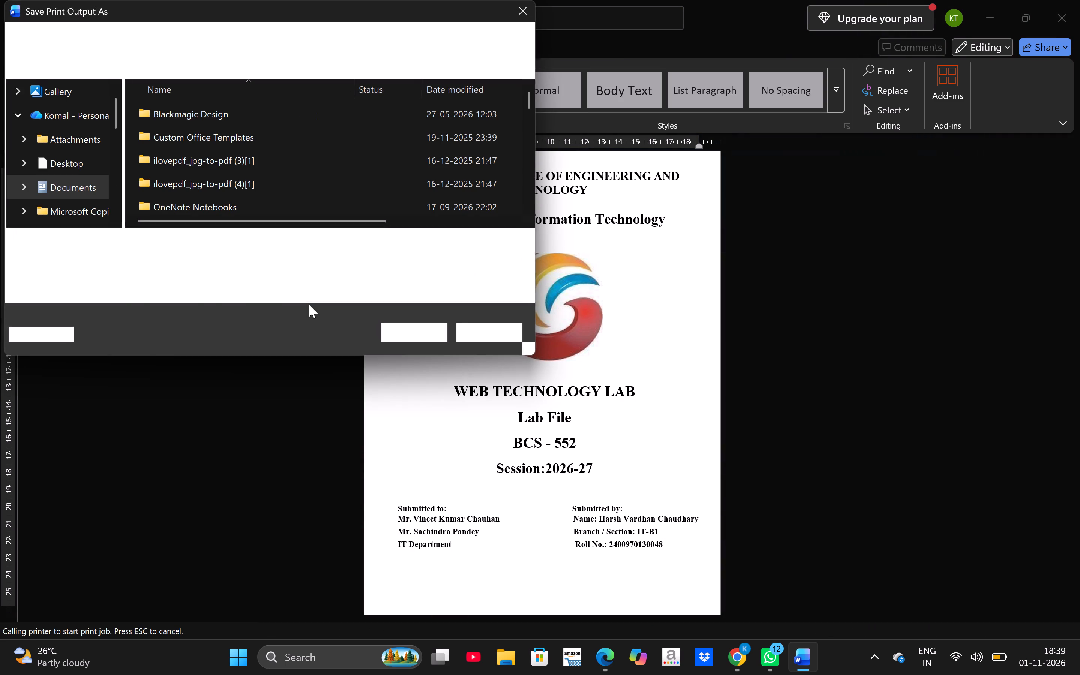
{"action": "left_click", "coordinate": [309, 304]}
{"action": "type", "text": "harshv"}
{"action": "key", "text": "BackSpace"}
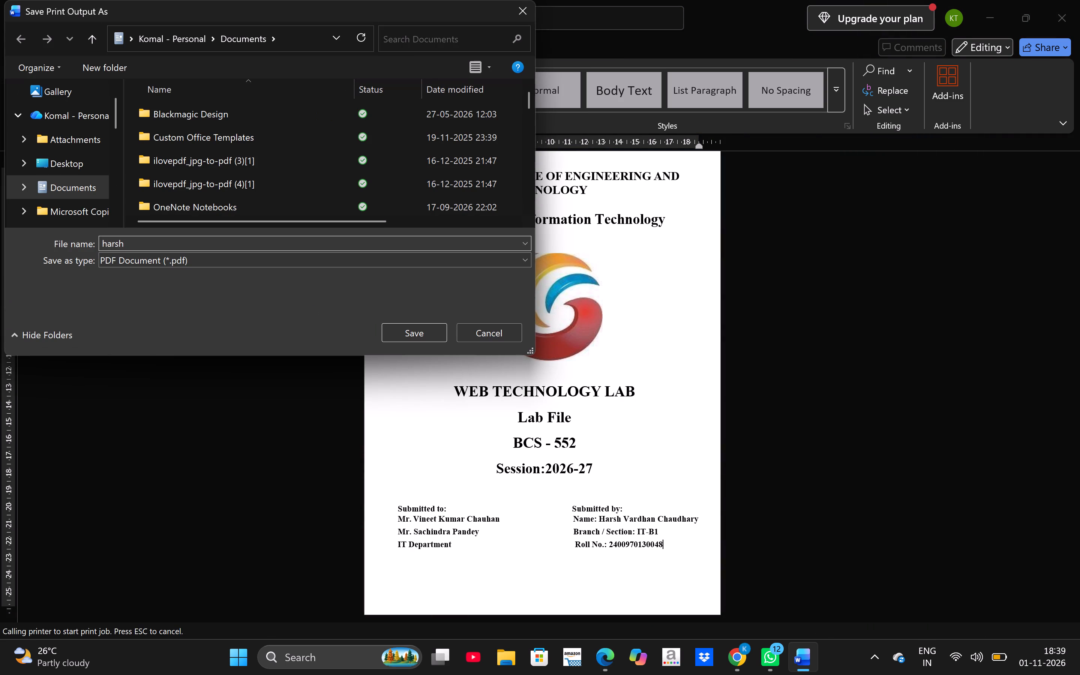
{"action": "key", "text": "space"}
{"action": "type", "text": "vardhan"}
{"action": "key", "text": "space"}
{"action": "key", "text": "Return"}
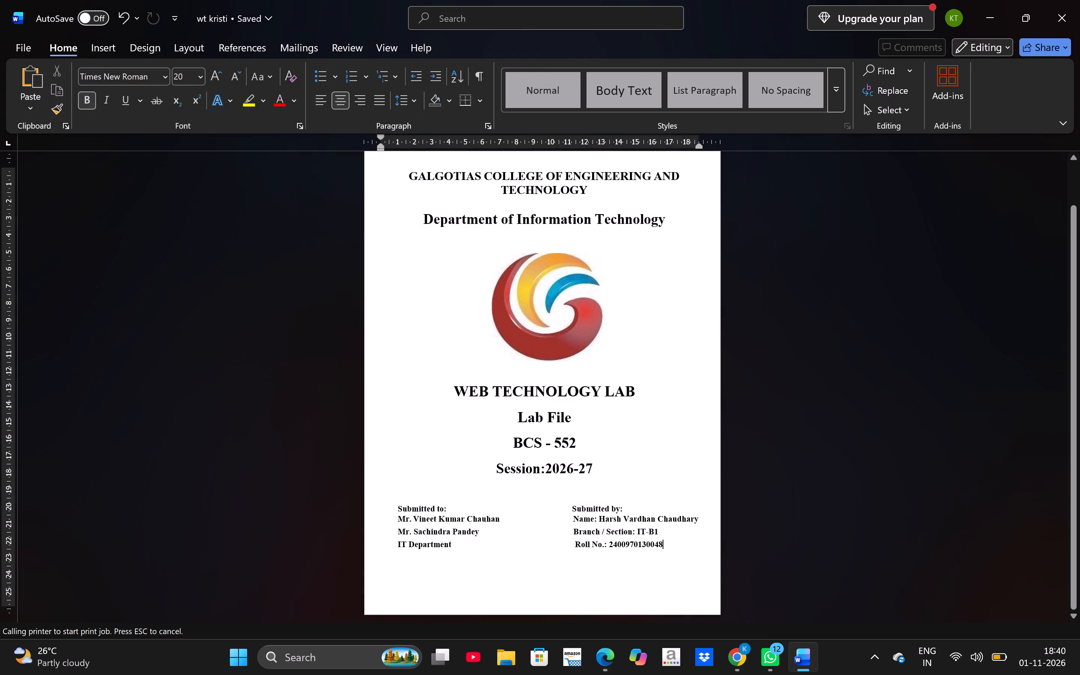